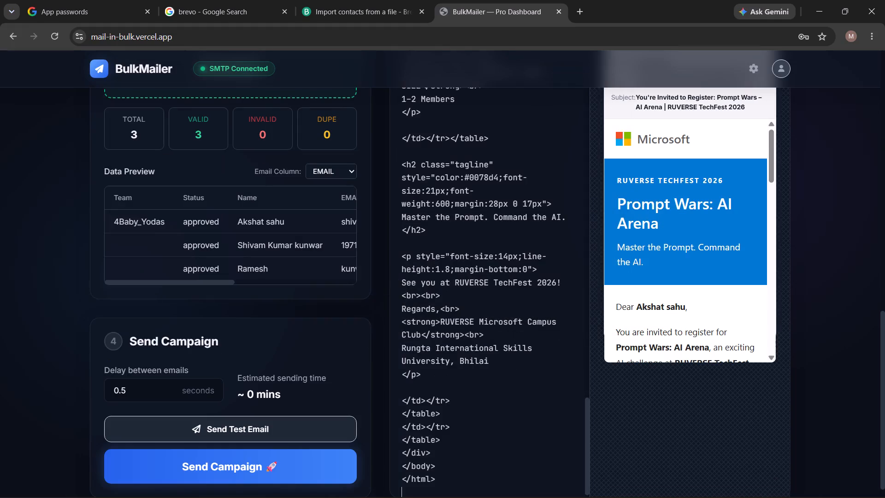
Review the invitation in the live preview, including its mobile view, from the header down to the closing signature.
{"action": "scroll", "coordinate": [623, 255], "scroll_direction": "down", "scroll_amount": 5}
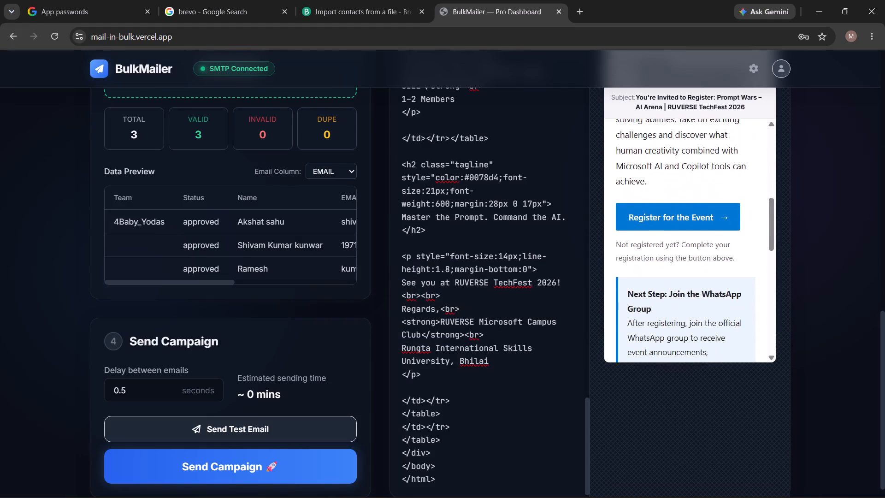
{"action": "scroll", "coordinate": [623, 255], "scroll_direction": "down", "scroll_amount": 4}
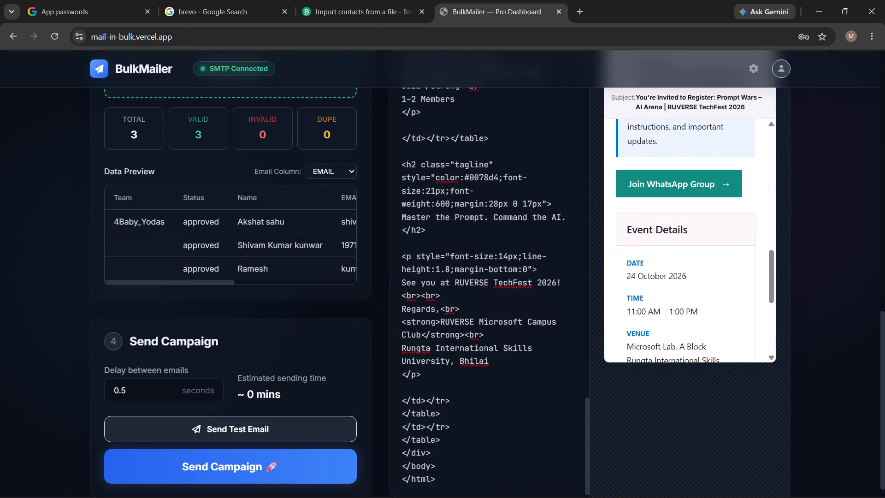
{"action": "scroll", "coordinate": [665, 470], "scroll_direction": "up", "scroll_amount": 8}
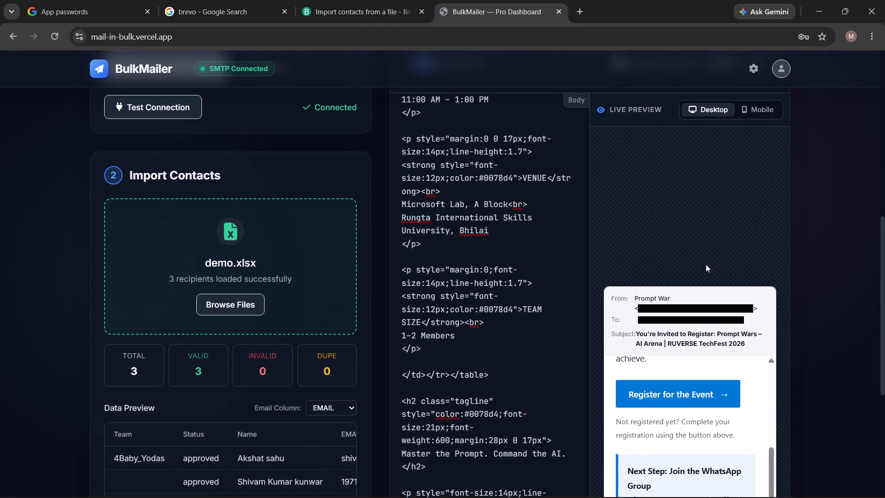
{"action": "scroll", "coordinate": [692, 392], "scroll_direction": "up", "scroll_amount": 3}
{"action": "scroll", "coordinate": [801, 220], "scroll_direction": "up", "scroll_amount": 1}
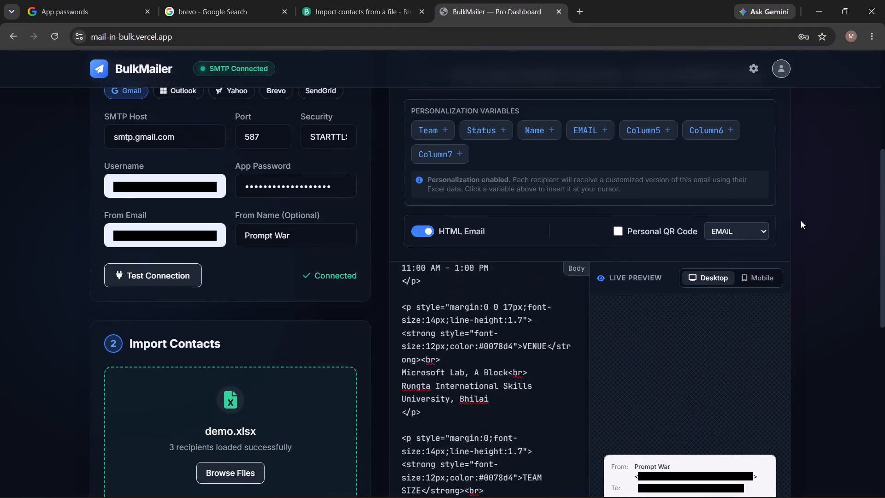
{"action": "scroll", "coordinate": [801, 220], "scroll_direction": "up", "scroll_amount": 2}
{"action": "left_click", "coordinate": [747, 292]}
{"action": "left_click", "coordinate": [747, 302]}
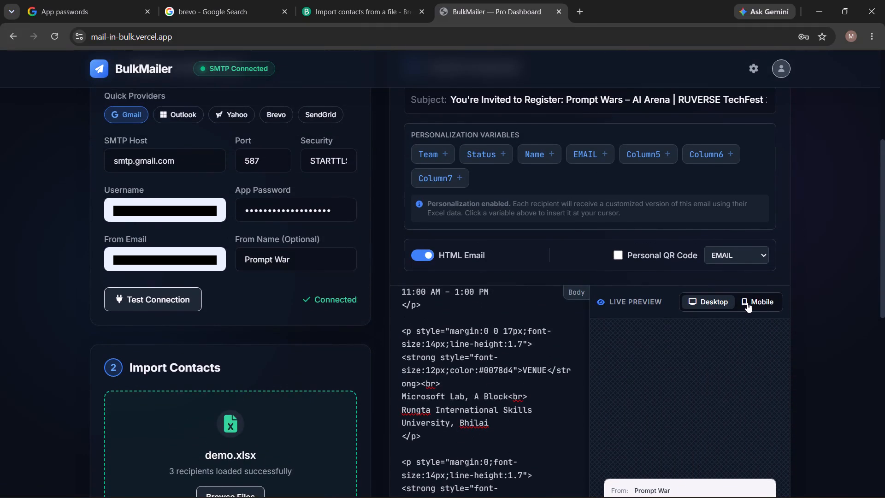
{"action": "scroll", "coordinate": [747, 302], "scroll_direction": "down", "scroll_amount": 3}
{"action": "scroll", "coordinate": [747, 302], "scroll_direction": "up", "scroll_amount": 2}
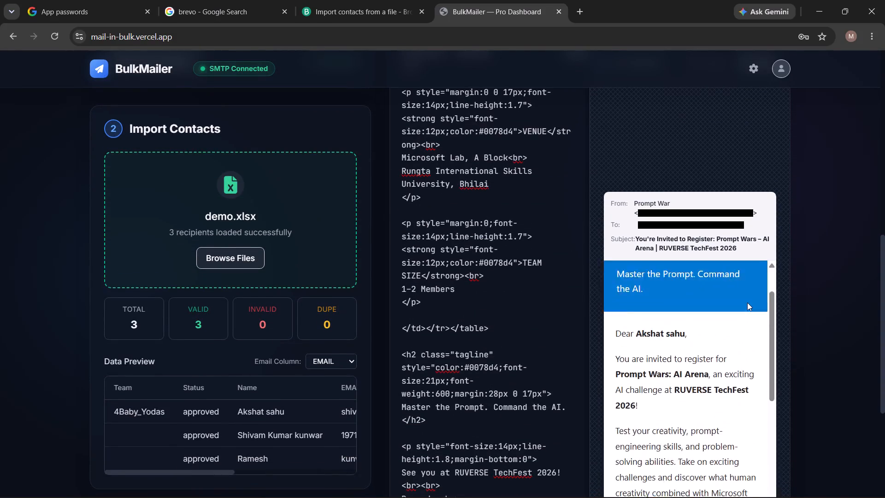
{"action": "scroll", "coordinate": [747, 302], "scroll_direction": "up", "scroll_amount": 1}
{"action": "scroll", "coordinate": [747, 302], "scroll_direction": "down", "scroll_amount": 12}
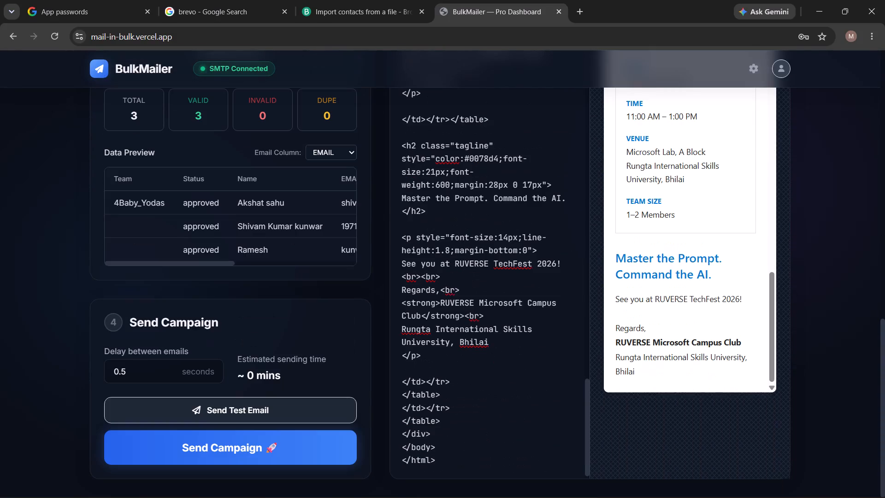
Send the campaign to all imported recipients and accept the launch confirmation.
{"action": "left_click", "coordinate": [259, 447]}
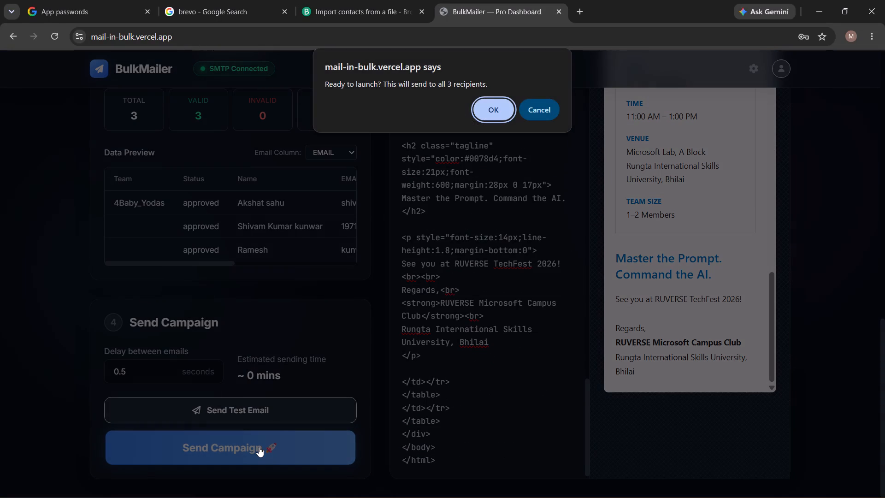
{"action": "left_click", "coordinate": [491, 110]}
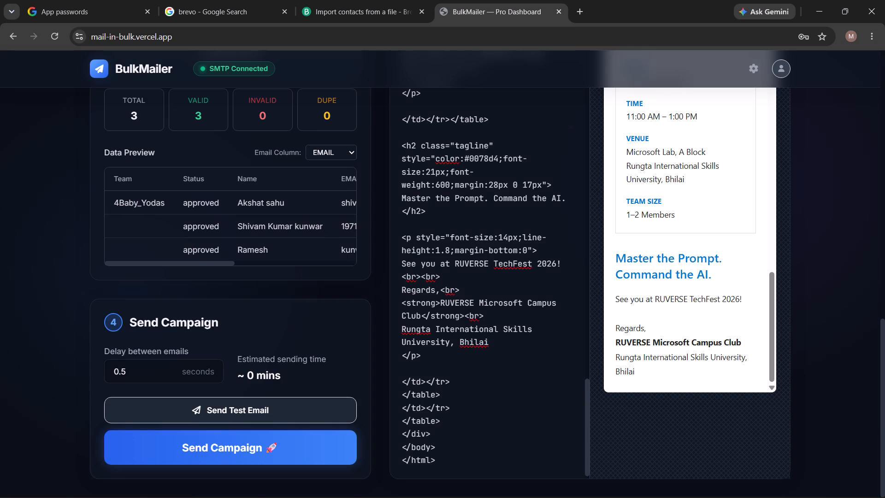
{"action": "scroll", "coordinate": [306, 365], "scroll_direction": "down", "scroll_amount": 1}
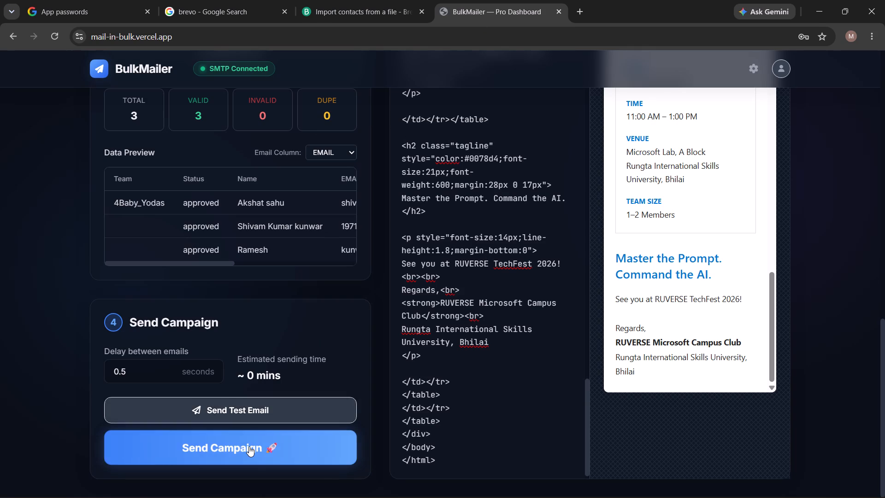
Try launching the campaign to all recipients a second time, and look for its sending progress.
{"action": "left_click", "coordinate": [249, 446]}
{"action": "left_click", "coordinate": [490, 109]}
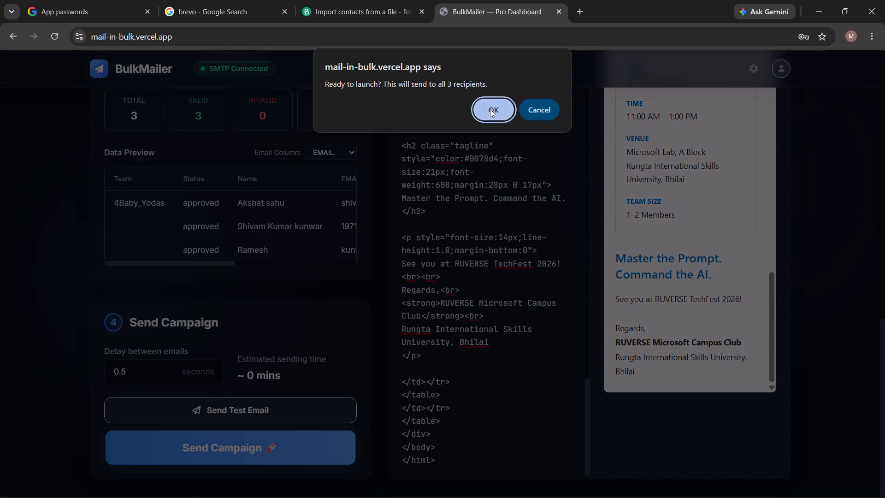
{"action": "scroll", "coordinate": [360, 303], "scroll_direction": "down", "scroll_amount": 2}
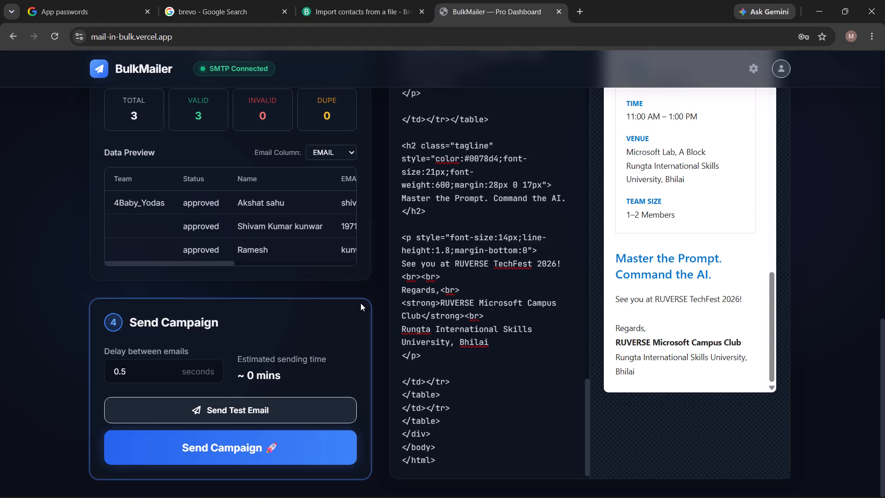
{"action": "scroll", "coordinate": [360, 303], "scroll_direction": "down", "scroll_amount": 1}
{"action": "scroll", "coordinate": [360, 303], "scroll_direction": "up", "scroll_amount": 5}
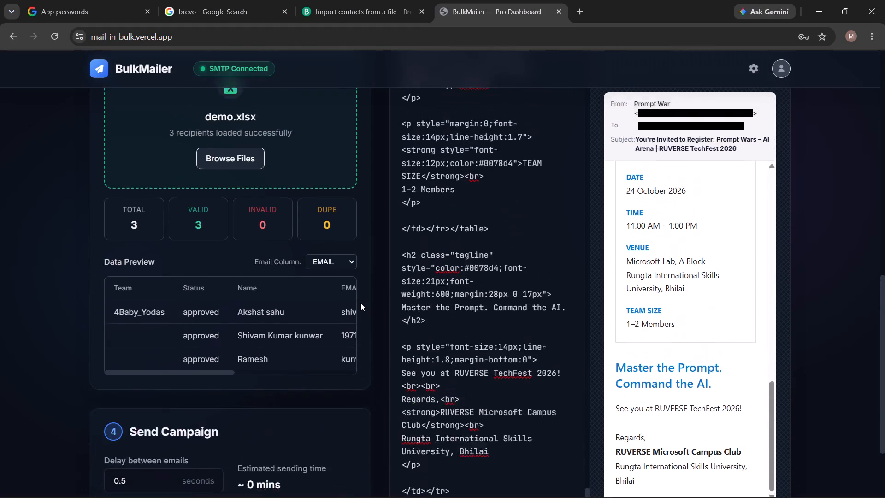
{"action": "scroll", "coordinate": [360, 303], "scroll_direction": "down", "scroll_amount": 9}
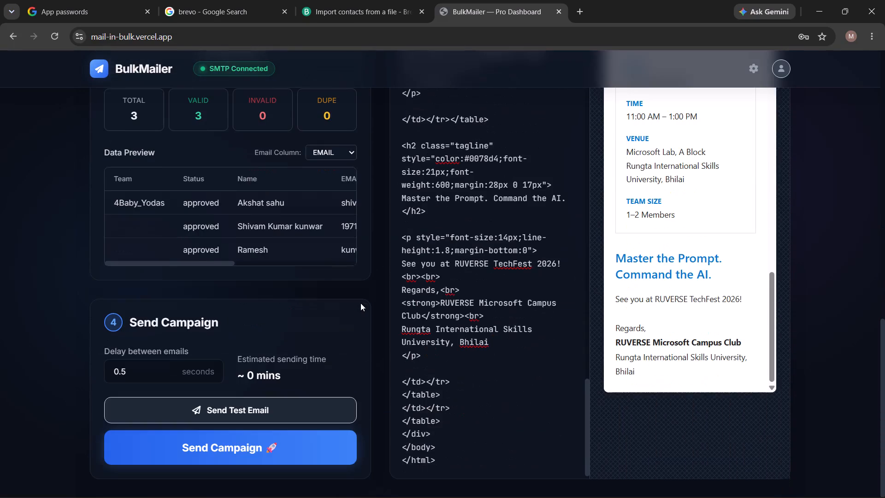
Stop the campaign's sending job that is in progress.
{"action": "left_click", "coordinate": [224, 451]}
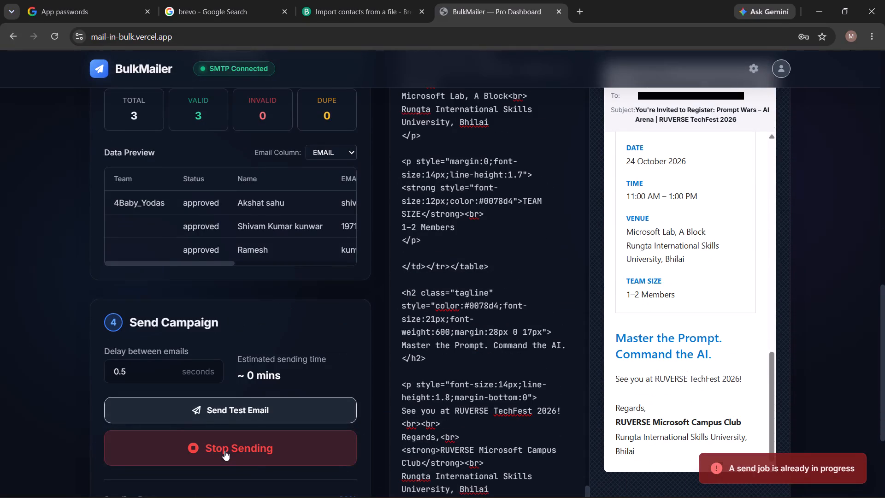
{"action": "scroll", "coordinate": [395, 404], "scroll_direction": "down", "scroll_amount": 1}
Relaunch the stopped campaign to all recipients and check the sending progress and recipient statuses.
{"action": "left_click", "coordinate": [272, 381]}
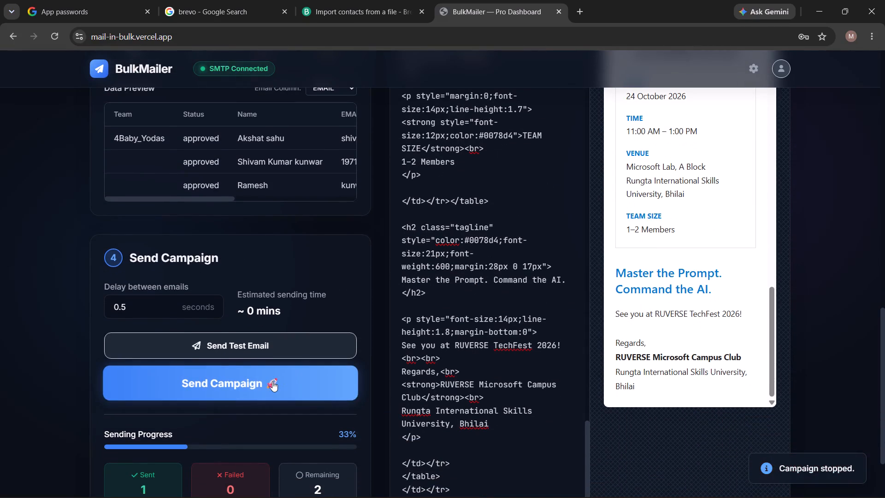
{"action": "left_click", "coordinate": [491, 109]}
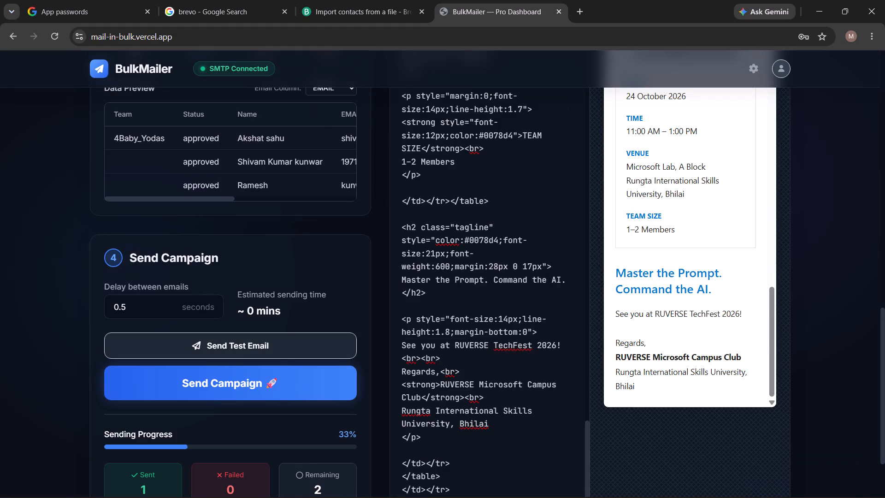
{"action": "scroll", "coordinate": [334, 416], "scroll_direction": "down", "scroll_amount": 3}
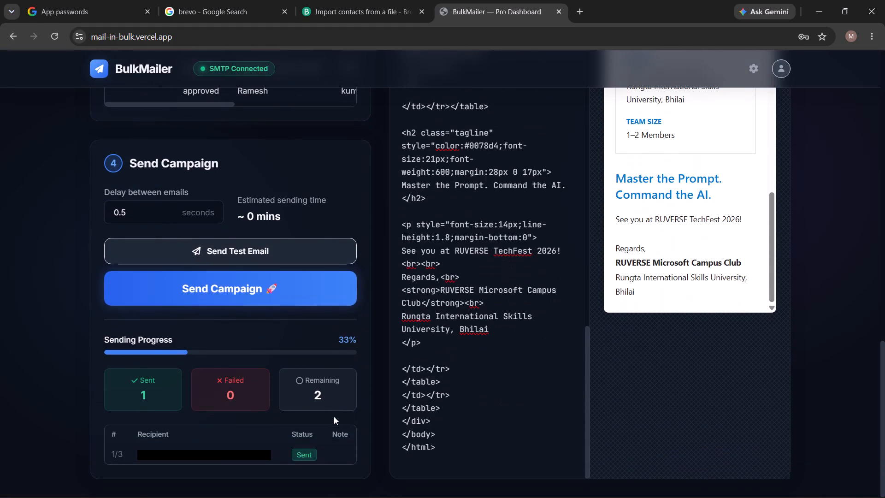
Launch the campaign to all recipients once more, accepting the launch confirmation.
{"action": "left_click", "coordinate": [317, 273]}
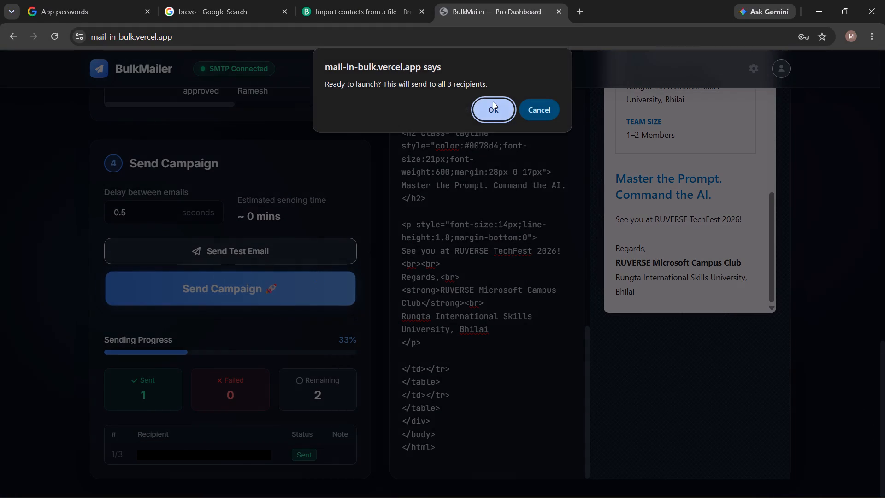
{"action": "left_click", "coordinate": [493, 101]}
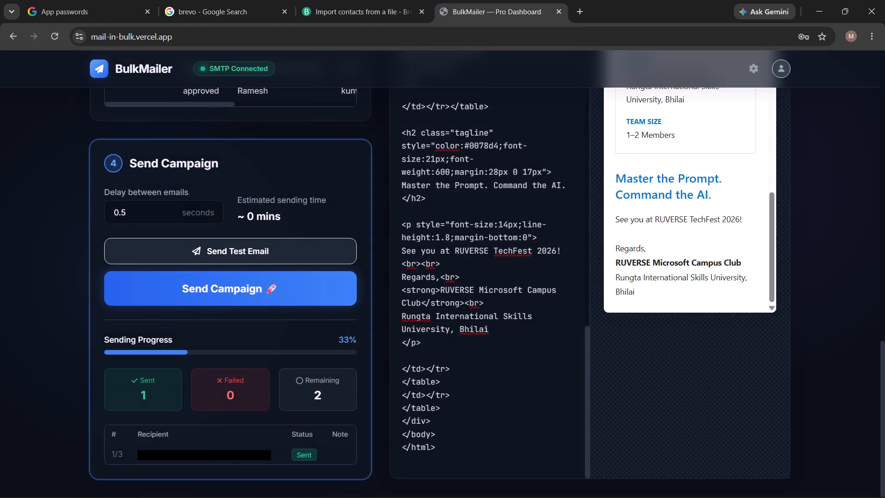
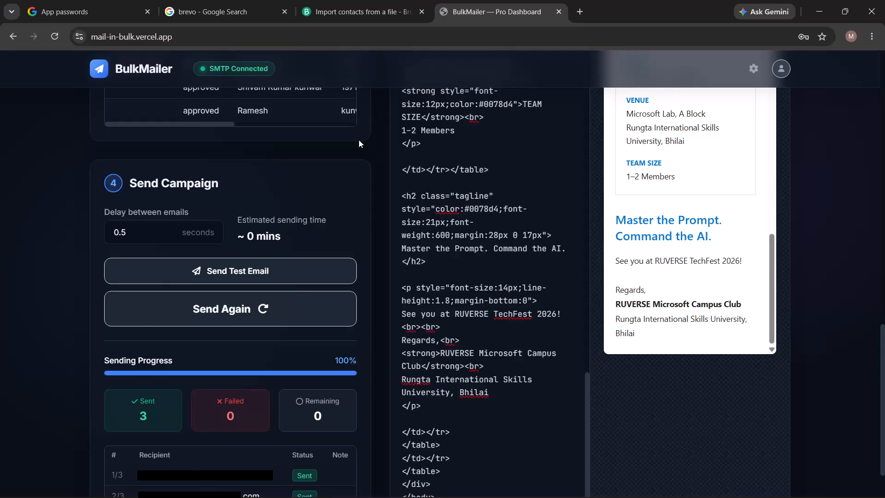
Replace the imported contact list with the Final Sheet Data workbook from the Downloads folder.
{"action": "scroll", "coordinate": [359, 140], "scroll_direction": "up", "scroll_amount": 1}
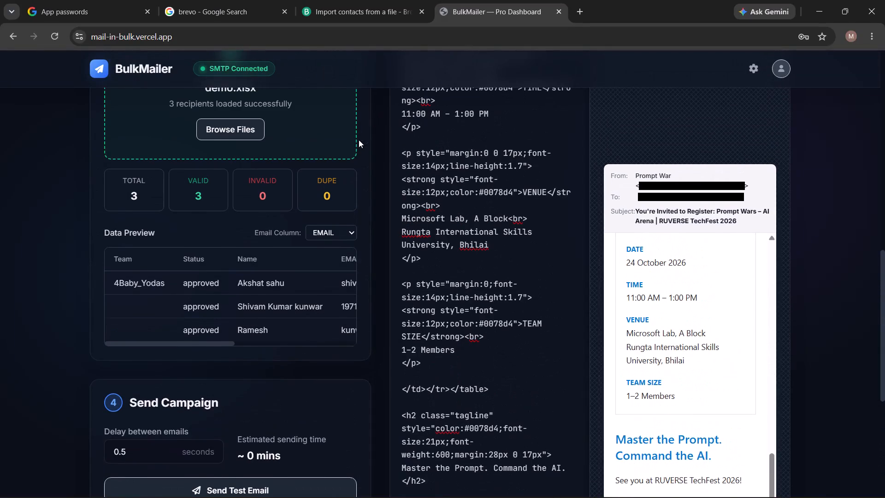
{"action": "left_click", "coordinate": [243, 138]}
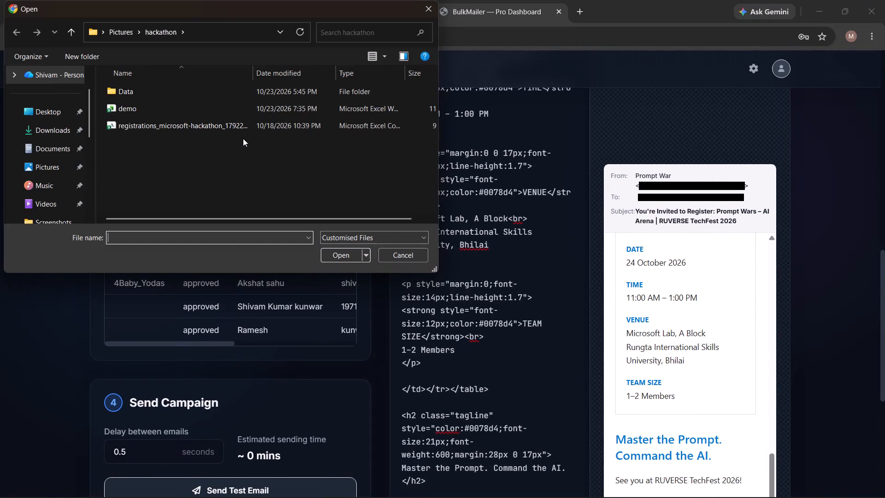
{"action": "double_click", "coordinate": [170, 96]}
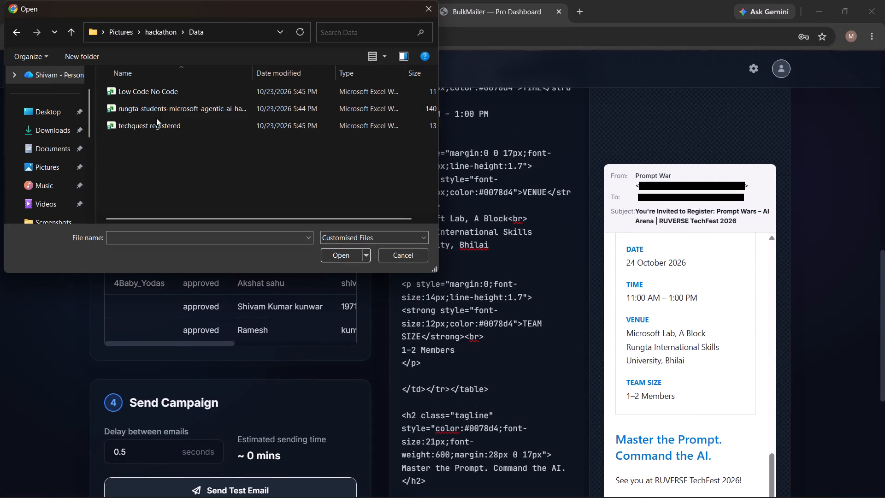
{"action": "left_click", "coordinate": [45, 130]}
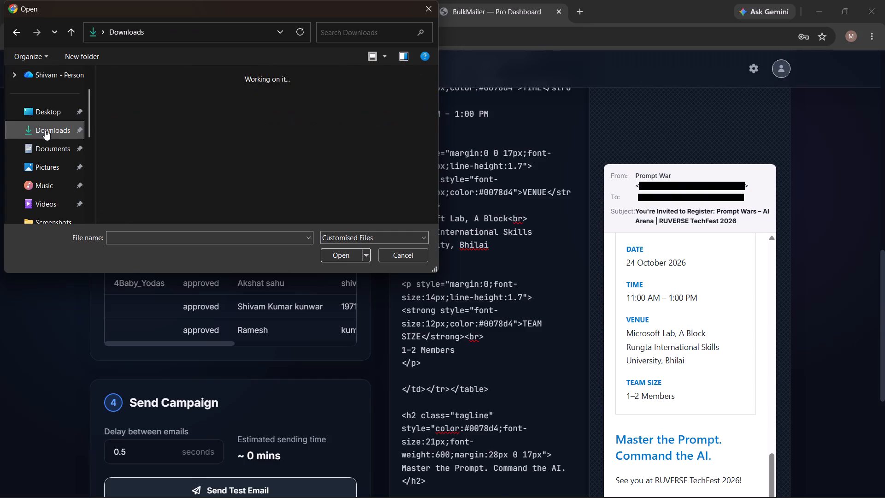
{"action": "left_click", "coordinate": [190, 128]}
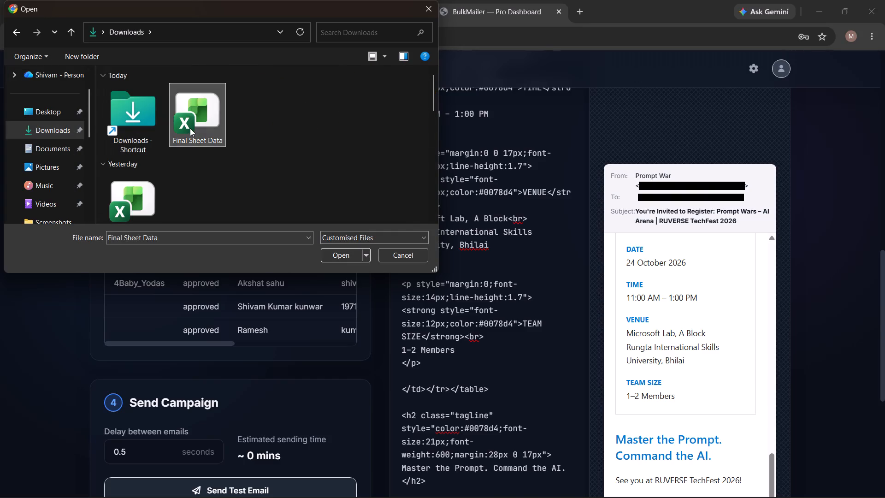
{"action": "key", "text": "Return"}
Change the sender's From Name in the SMTP settings to "Prompt Wars".
{"action": "scroll", "coordinate": [245, 270], "scroll_direction": "down", "scroll_amount": 1}
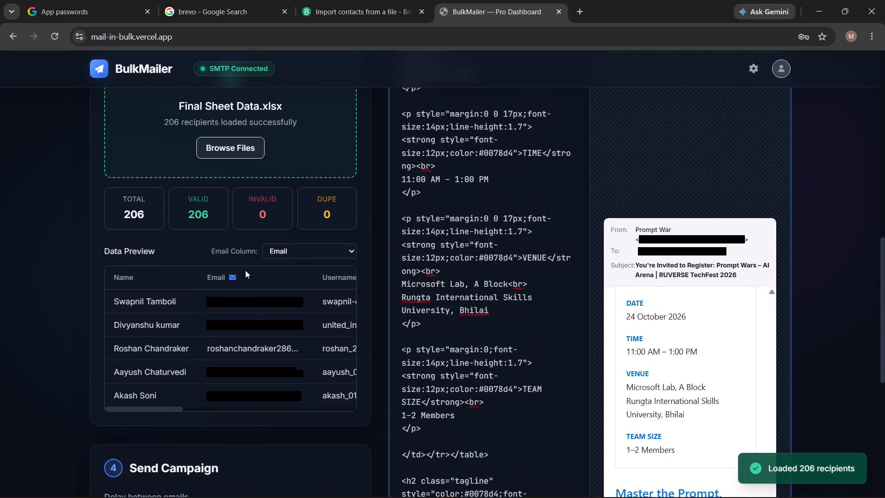
{"action": "scroll", "coordinate": [245, 270], "scroll_direction": "down", "scroll_amount": 3}
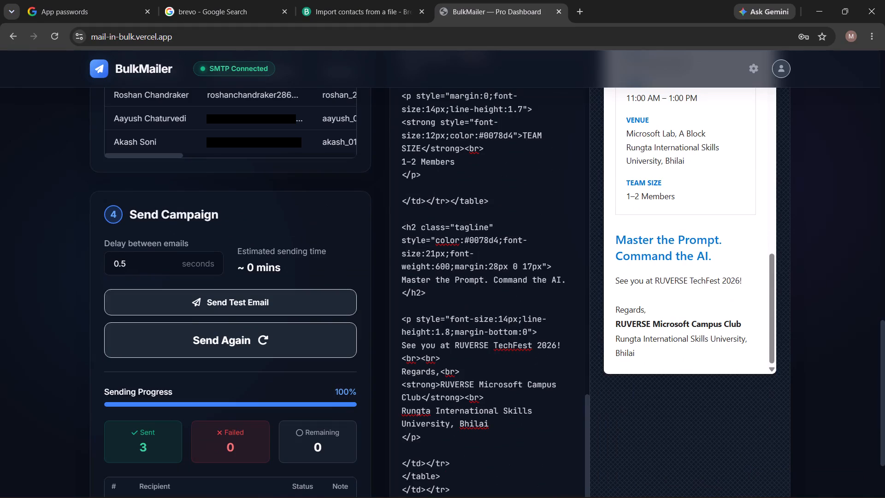
{"action": "scroll", "coordinate": [382, 250], "scroll_direction": "up", "scroll_amount": 5}
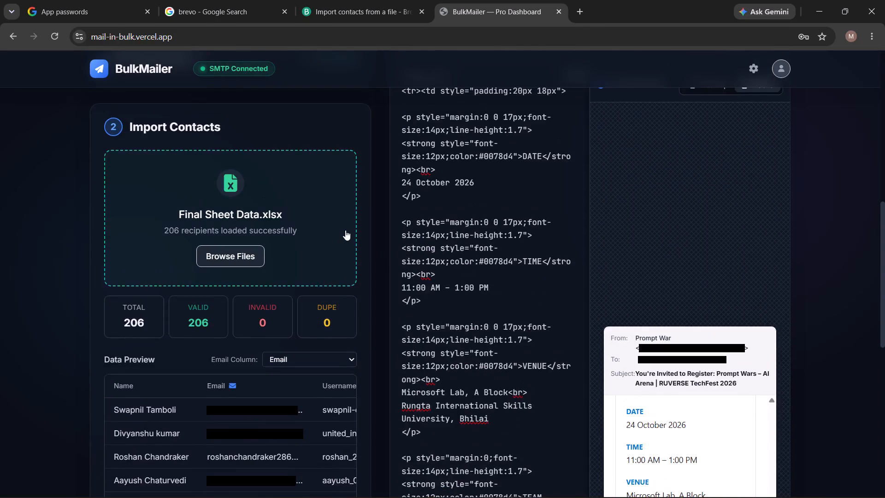
{"action": "scroll", "coordinate": [345, 230], "scroll_direction": "up", "scroll_amount": 4}
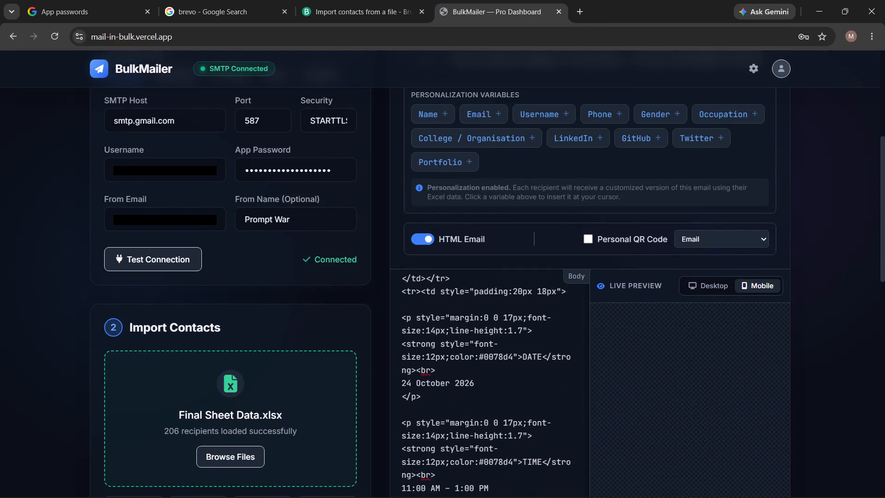
{"action": "left_click", "coordinate": [313, 229]}
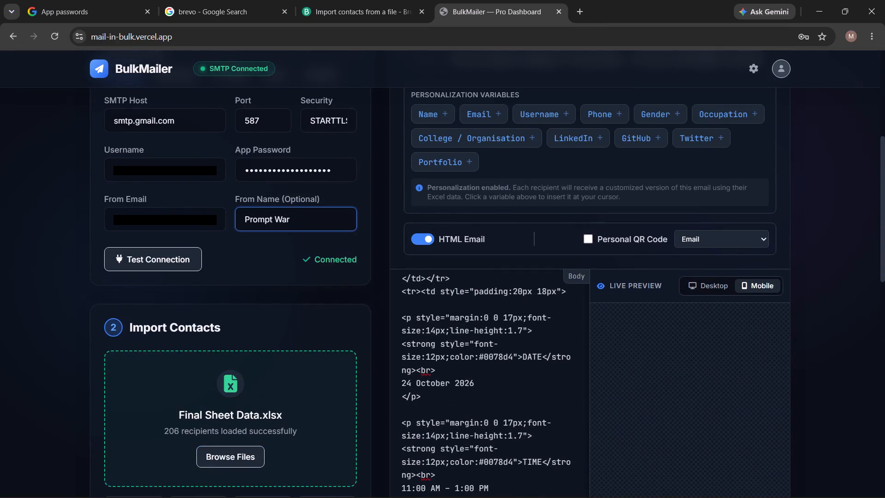
{"action": "key", "text": "space"}
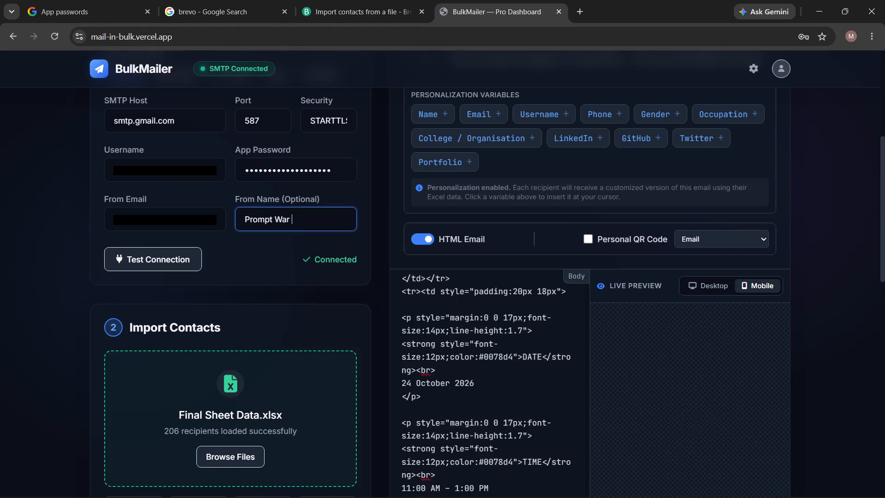
{"action": "key", "text": "BackSpace"}
{"action": "key", "text": "s"}
Complete the sender's From Name in the SMTP settings so it reads "Prompt Wars: AI Arena".
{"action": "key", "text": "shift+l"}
{"action": "key", "text": "BackSpace"}
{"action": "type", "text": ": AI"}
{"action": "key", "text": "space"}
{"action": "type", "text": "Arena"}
Review the invitation email's mobile live preview from the sender and subject header through the registration, WhatsApp and event details to the sign-off.
{"action": "scroll", "coordinate": [662, 227], "scroll_direction": "down", "scroll_amount": 4}
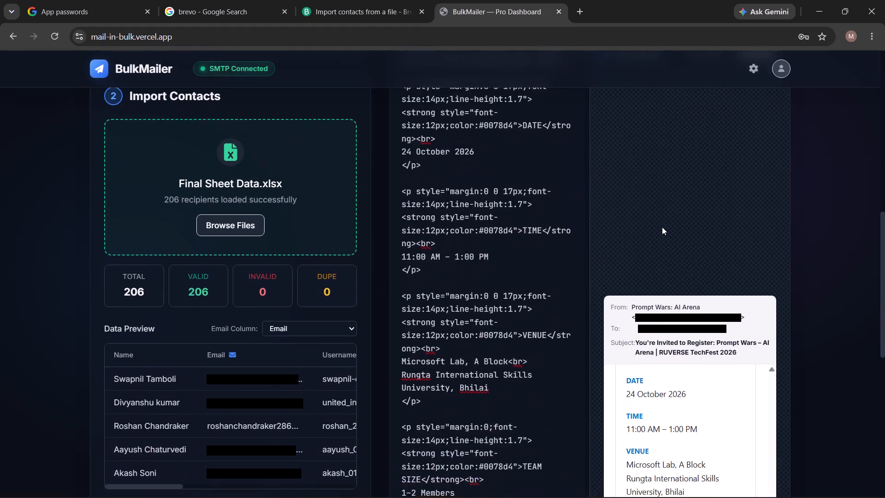
{"action": "scroll", "coordinate": [662, 227], "scroll_direction": "down", "scroll_amount": 1}
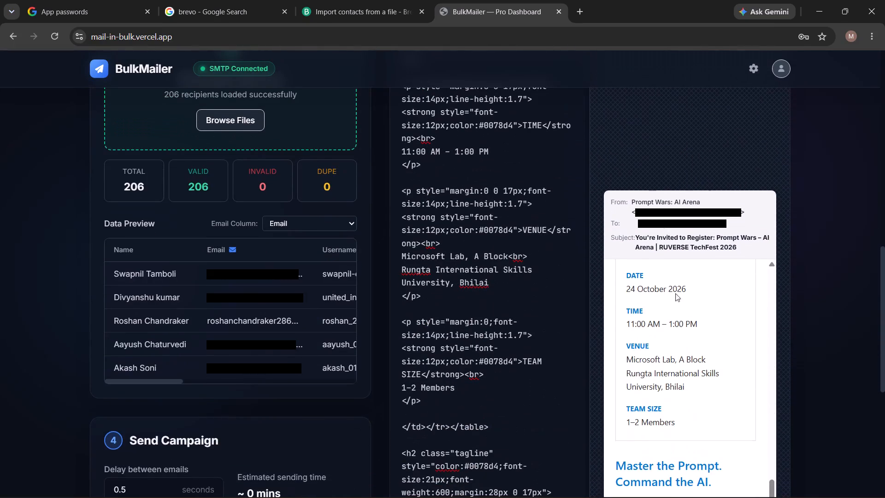
{"action": "scroll", "coordinate": [680, 364], "scroll_direction": "up", "scroll_amount": 13}
{"action": "scroll", "coordinate": [680, 364], "scroll_direction": "down", "scroll_amount": 1}
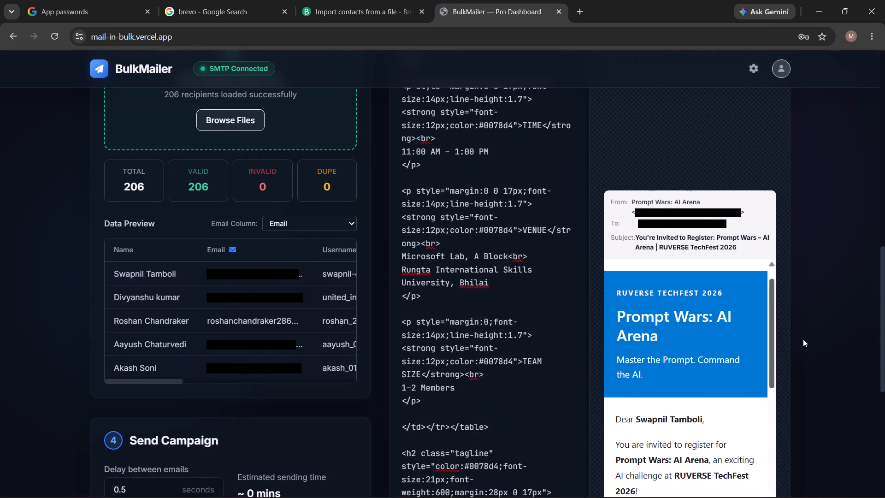
{"action": "scroll", "coordinate": [803, 339], "scroll_direction": "down", "scroll_amount": 3}
{"action": "scroll", "coordinate": [698, 365], "scroll_direction": "down", "scroll_amount": 1}
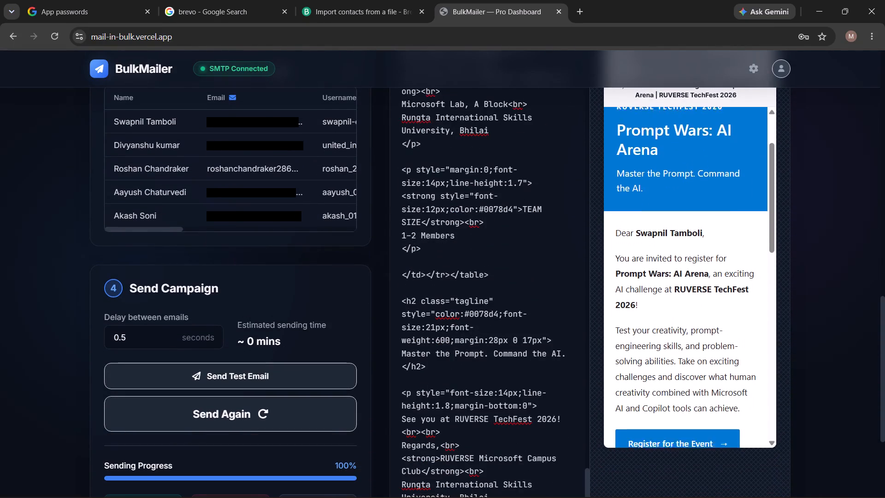
{"action": "scroll", "coordinate": [698, 365], "scroll_direction": "down", "scroll_amount": 1}
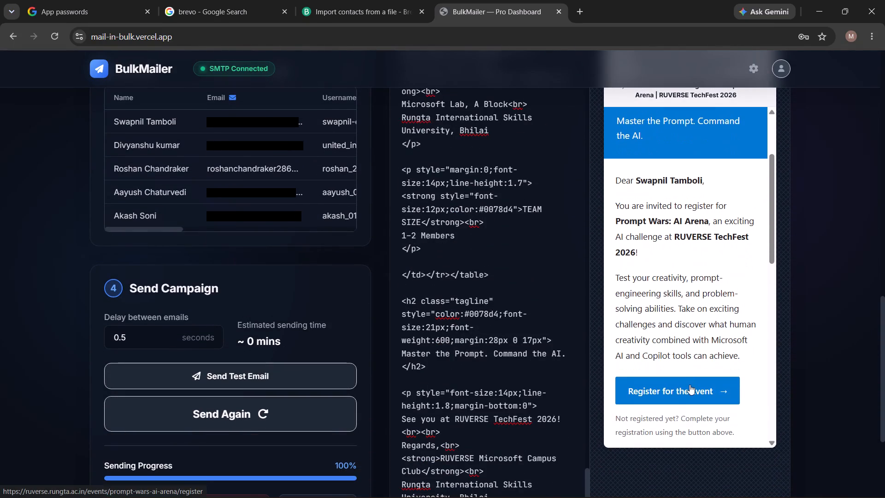
{"action": "scroll", "coordinate": [690, 385], "scroll_direction": "down", "scroll_amount": 2}
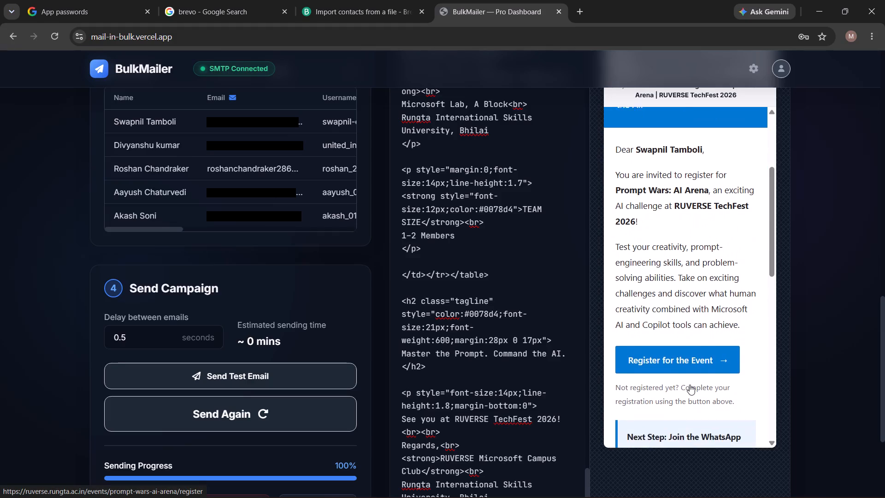
{"action": "scroll", "coordinate": [690, 385], "scroll_direction": "down", "scroll_amount": 4}
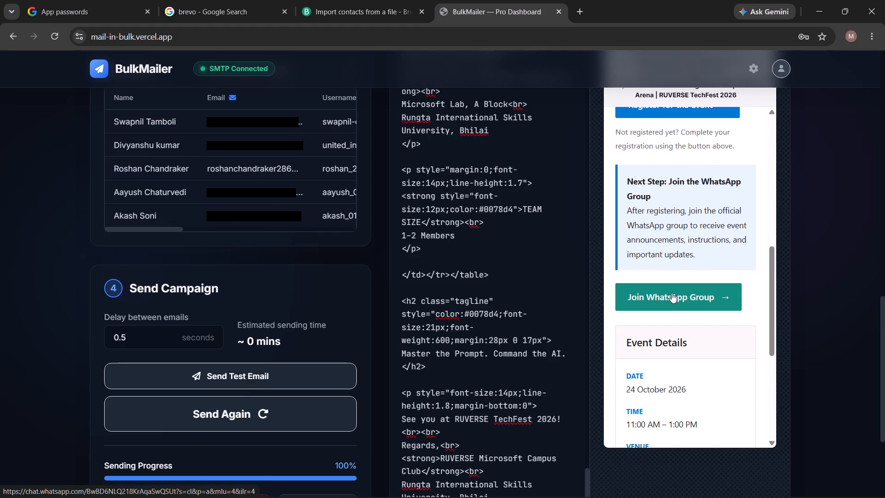
{"action": "scroll", "coordinate": [672, 293], "scroll_direction": "down", "scroll_amount": 1}
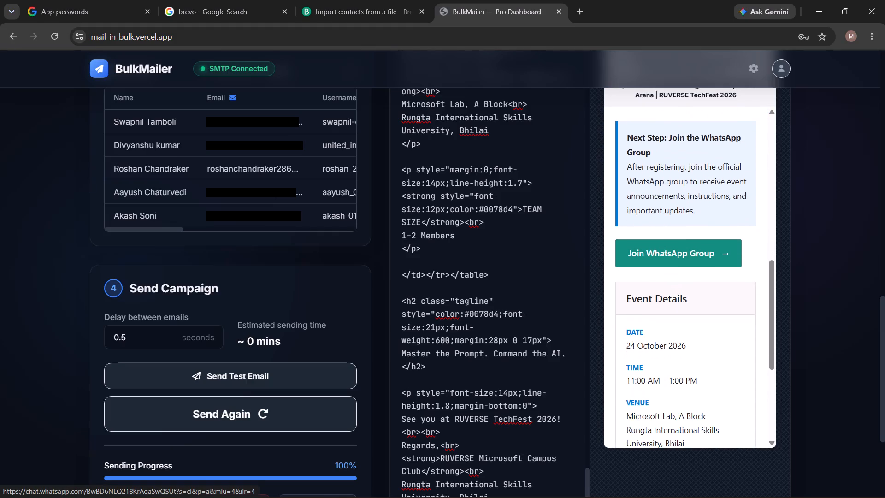
{"action": "scroll", "coordinate": [672, 293], "scroll_direction": "down", "scroll_amount": 5}
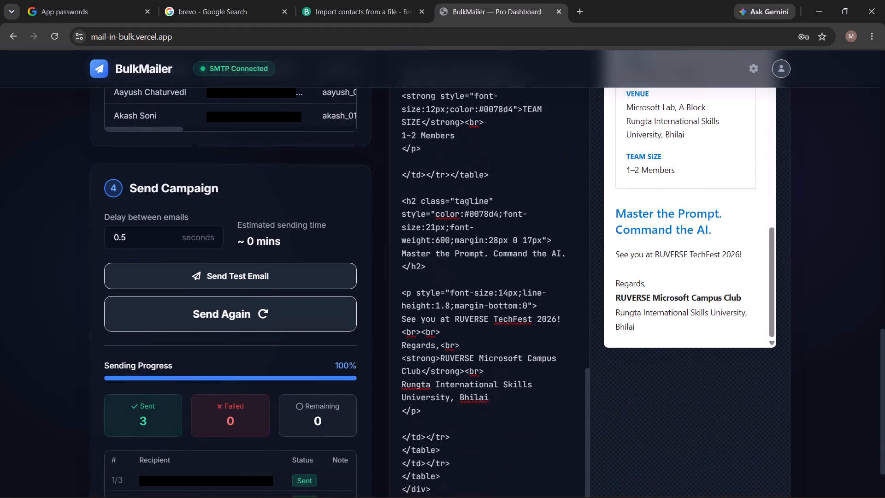
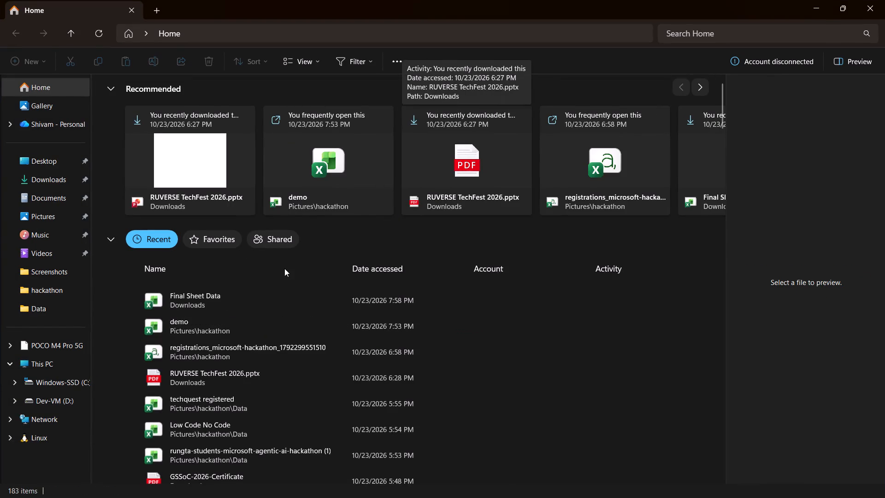
Open the Final Sheet Data workbook from the recent files in Excel.
{"action": "left_click", "coordinate": [298, 306]}
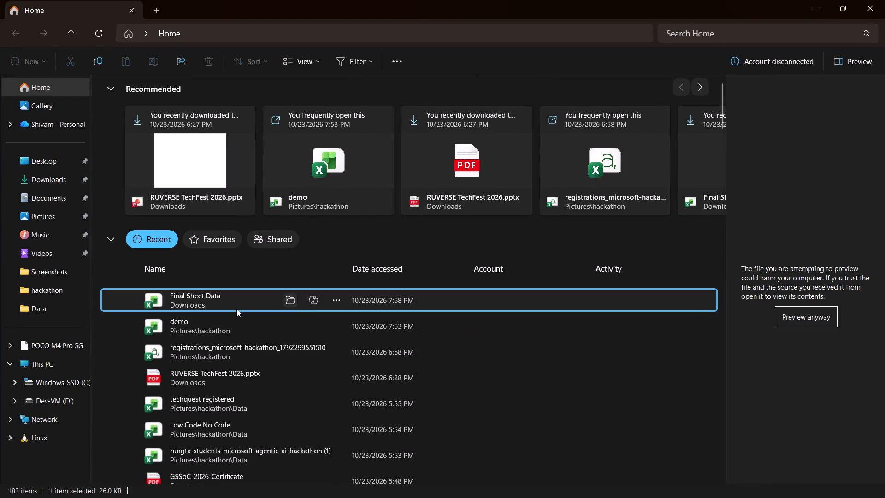
{"action": "left_click", "coordinate": [236, 309]}
{"action": "double_click", "coordinate": [211, 297]}
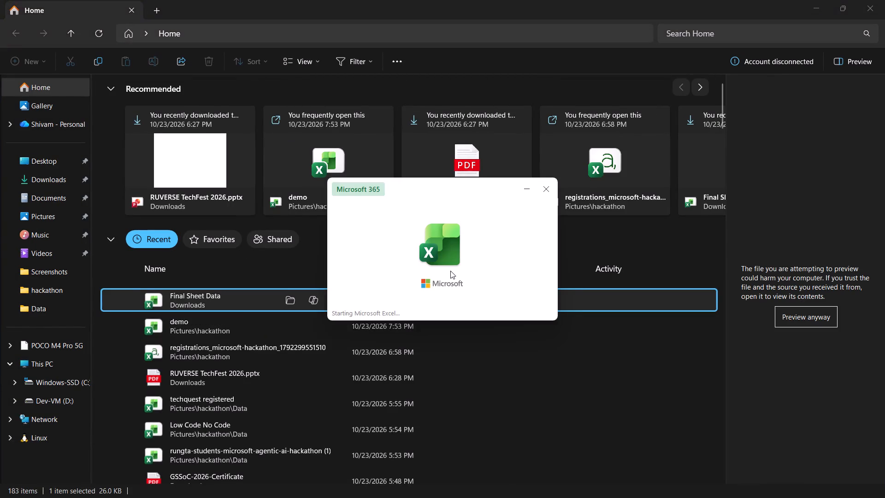
Enable editing in the Final Sheet Data workbook and enter a new registrant's name in cell A208 of the Registrants sheet.
{"action": "scroll", "coordinate": [209, 288], "scroll_direction": "down", "scroll_amount": 7}
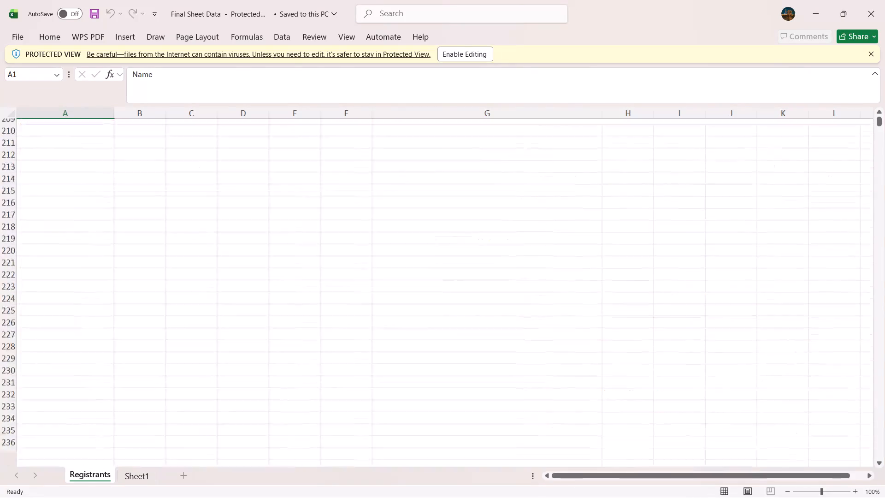
{"action": "scroll", "coordinate": [209, 288], "scroll_direction": "down", "scroll_amount": 1}
{"action": "scroll", "coordinate": [209, 288], "scroll_direction": "up", "scroll_amount": 1}
{"action": "scroll", "coordinate": [209, 288], "scroll_direction": "down", "scroll_amount": 4}
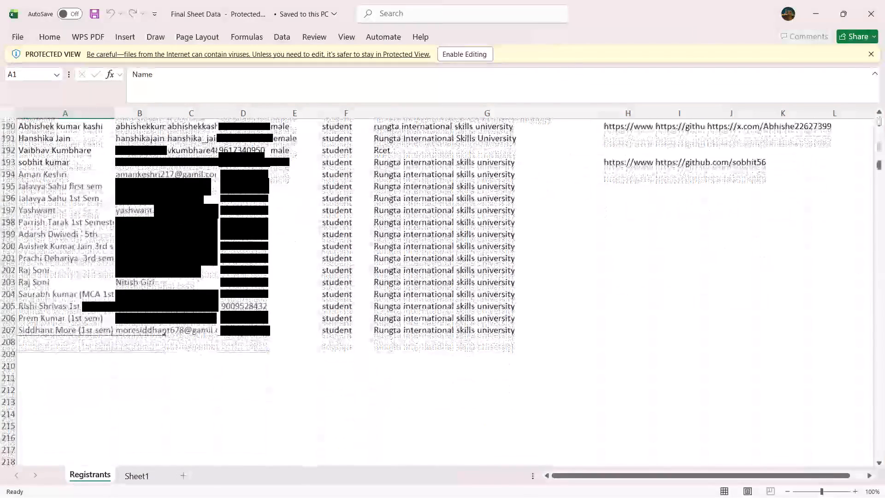
{"action": "left_click", "coordinate": [74, 344]}
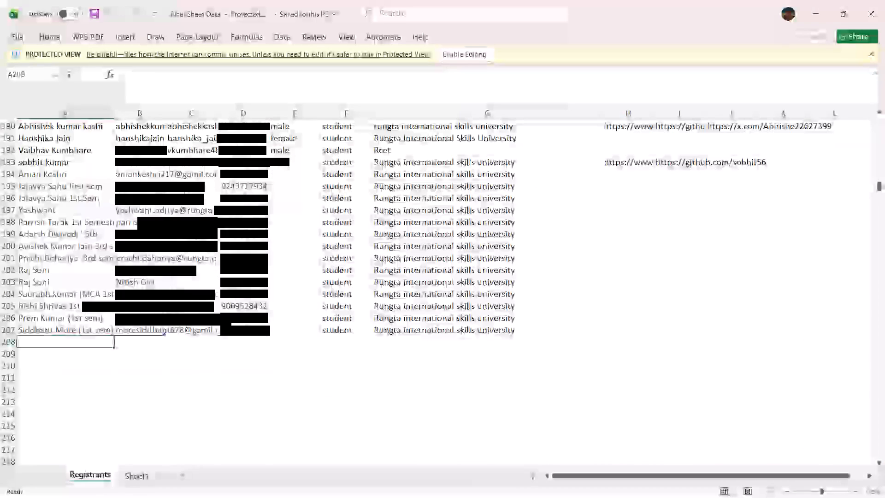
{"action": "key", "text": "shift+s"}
{"action": "left_click", "coordinate": [74, 344]}
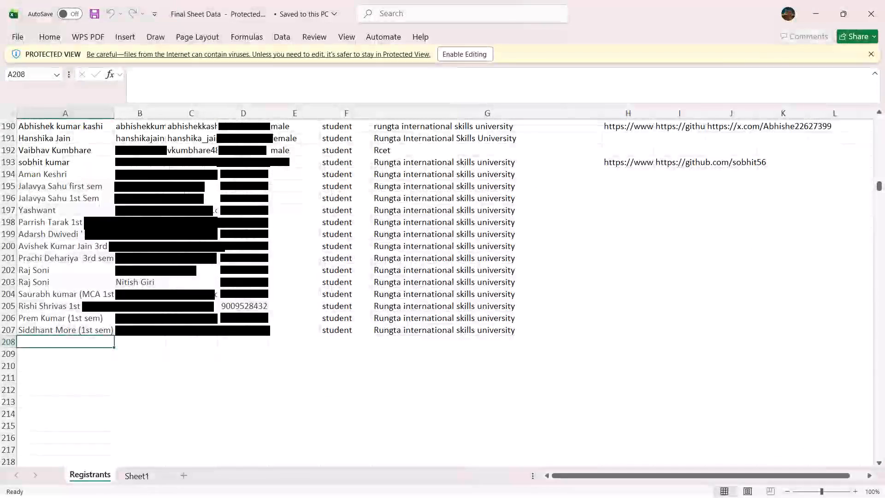
{"action": "left_click", "coordinate": [483, 49]}
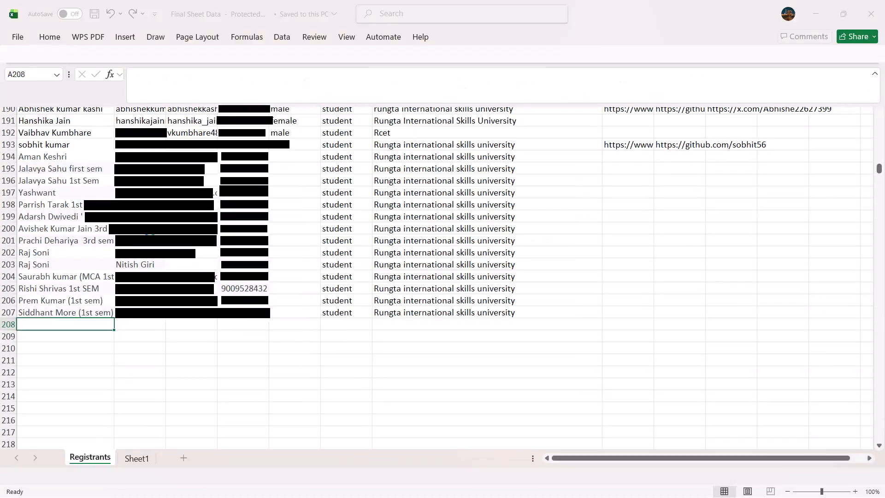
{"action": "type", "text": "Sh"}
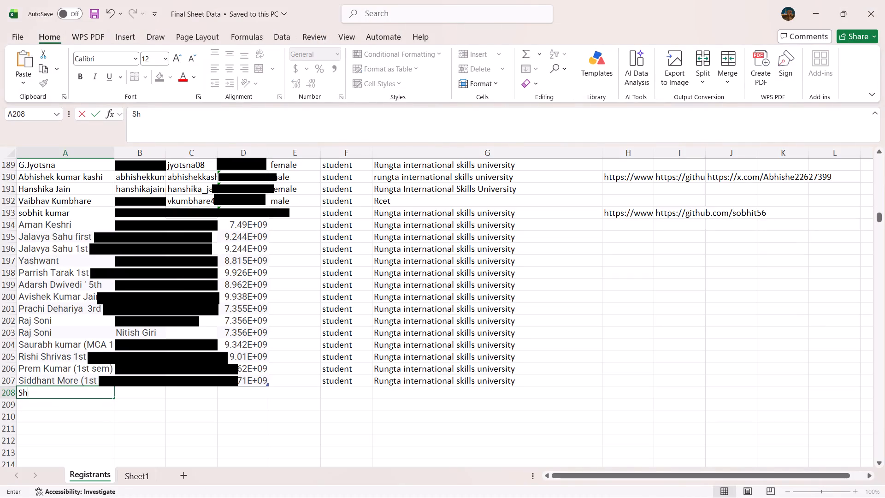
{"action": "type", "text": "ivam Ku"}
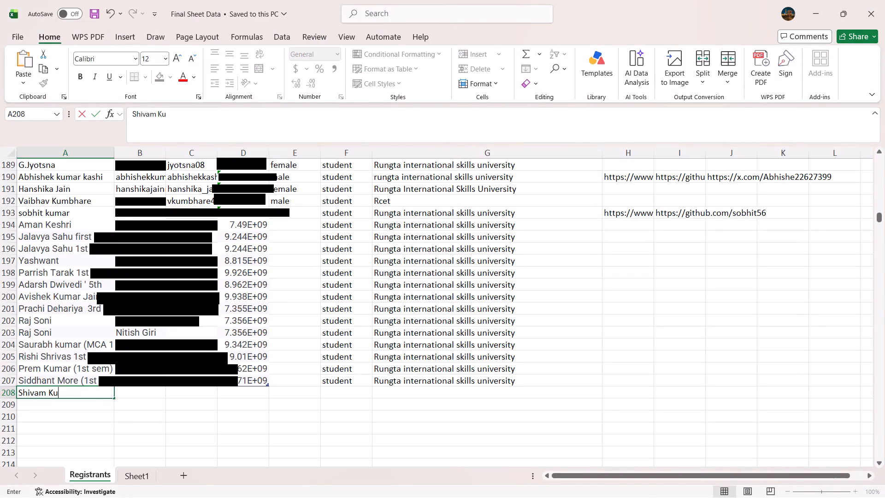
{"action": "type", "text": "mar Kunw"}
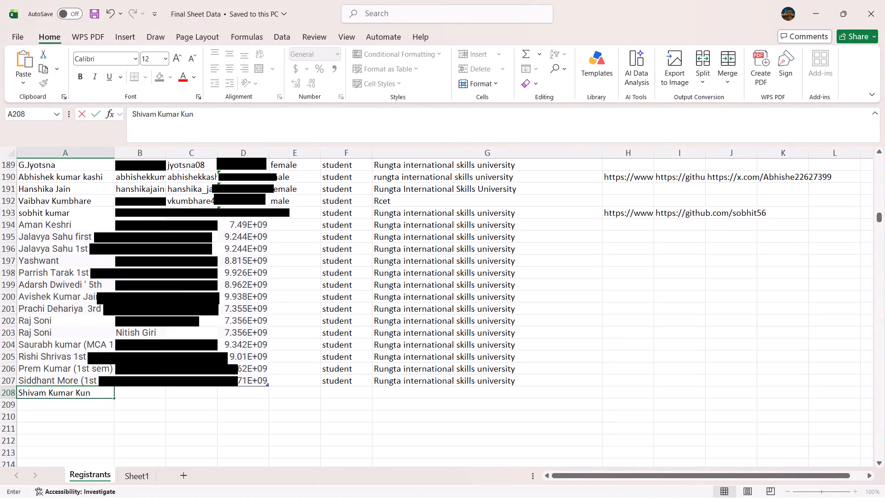
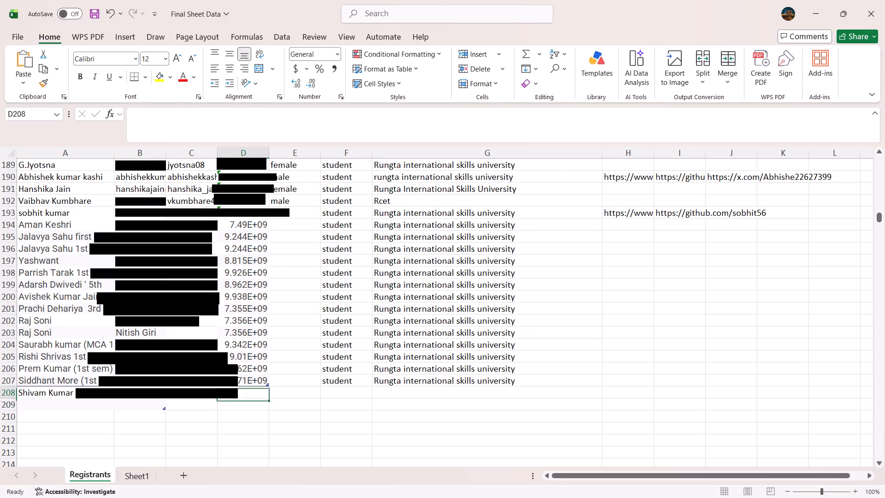
Correct the misspelled e-mail address in cell B207 by moving the letter "a" one character later, so the domain reads gmail.
{"action": "double_click", "coordinate": [202, 383]}
{"action": "left_click", "coordinate": [136, 383]}
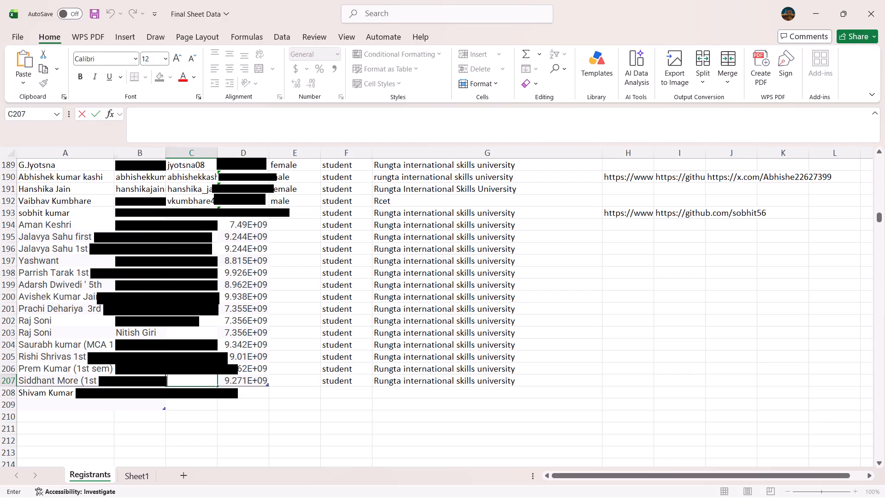
{"action": "double_click", "coordinate": [136, 383]}
{"action": "left_click", "coordinate": [206, 385]}
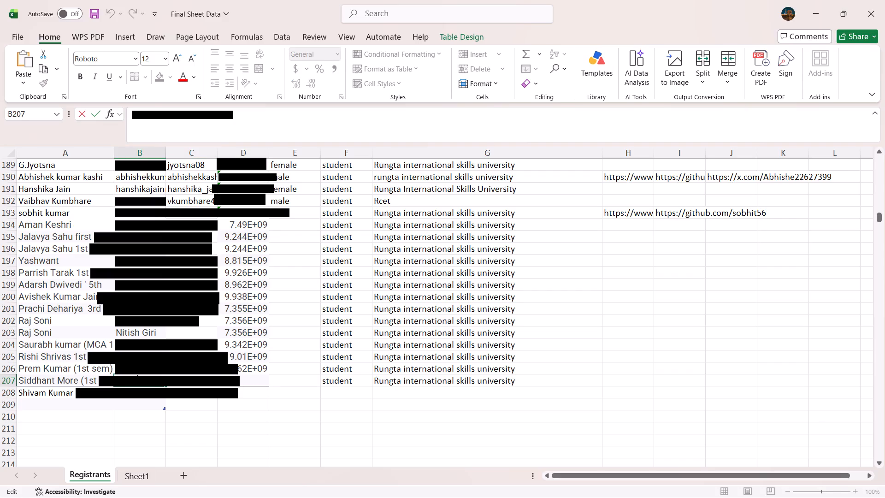
{"action": "key", "text": "BackSpace"}
{"action": "key", "text": "Right"}
{"action": "key", "text": "a"}
{"action": "left_click", "coordinate": [271, 400]}
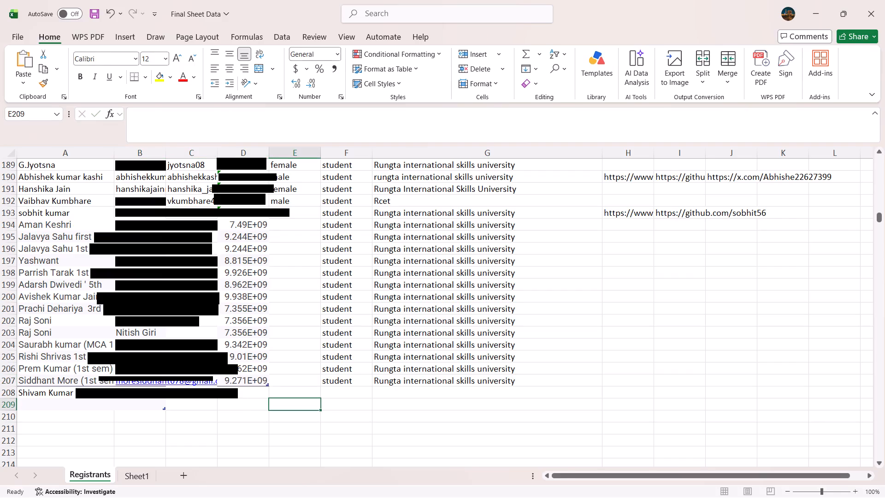
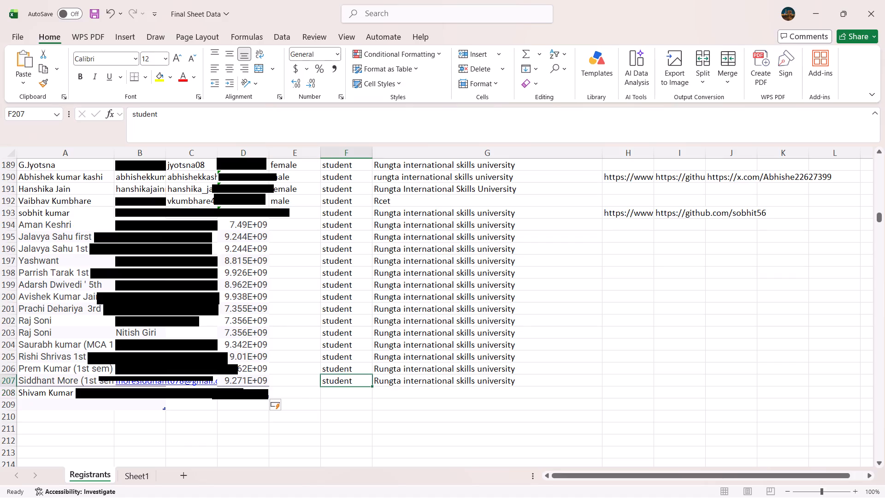
Fill the occupation "student" and the organisation "Rungta international skills university" from row 207 down into row 208.
{"action": "left_click_drag", "start_coordinate": [372, 384], "coordinate": [372, 396]}
{"action": "left_click", "coordinate": [424, 378]}
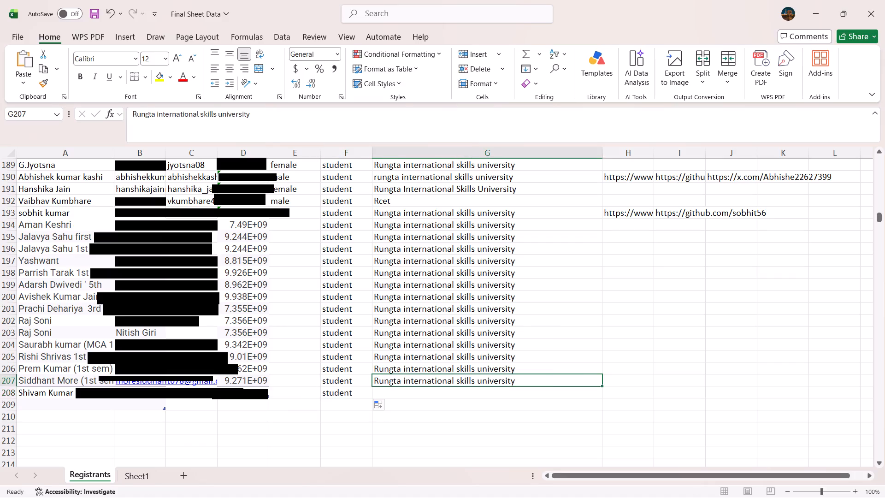
{"action": "left_click_drag", "start_coordinate": [602, 386], "coordinate": [602, 396]}
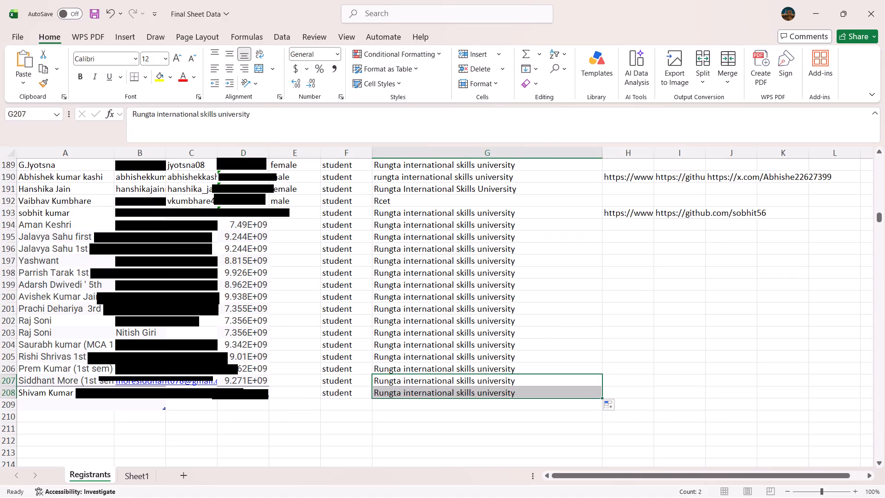
{"action": "left_click", "coordinate": [7, 332]}
{"action": "key", "text": "Delete"}
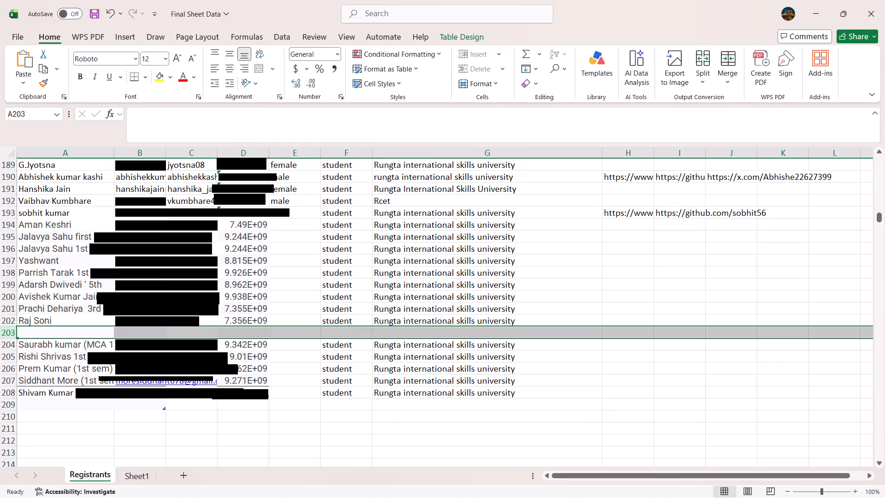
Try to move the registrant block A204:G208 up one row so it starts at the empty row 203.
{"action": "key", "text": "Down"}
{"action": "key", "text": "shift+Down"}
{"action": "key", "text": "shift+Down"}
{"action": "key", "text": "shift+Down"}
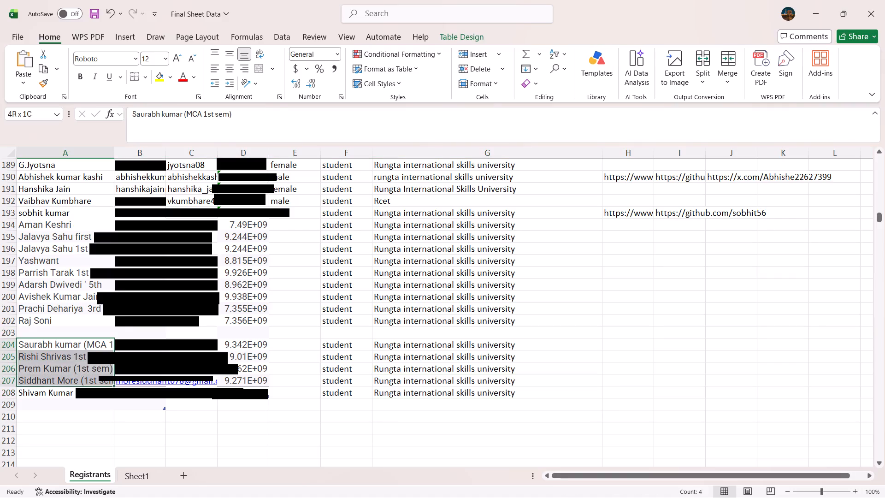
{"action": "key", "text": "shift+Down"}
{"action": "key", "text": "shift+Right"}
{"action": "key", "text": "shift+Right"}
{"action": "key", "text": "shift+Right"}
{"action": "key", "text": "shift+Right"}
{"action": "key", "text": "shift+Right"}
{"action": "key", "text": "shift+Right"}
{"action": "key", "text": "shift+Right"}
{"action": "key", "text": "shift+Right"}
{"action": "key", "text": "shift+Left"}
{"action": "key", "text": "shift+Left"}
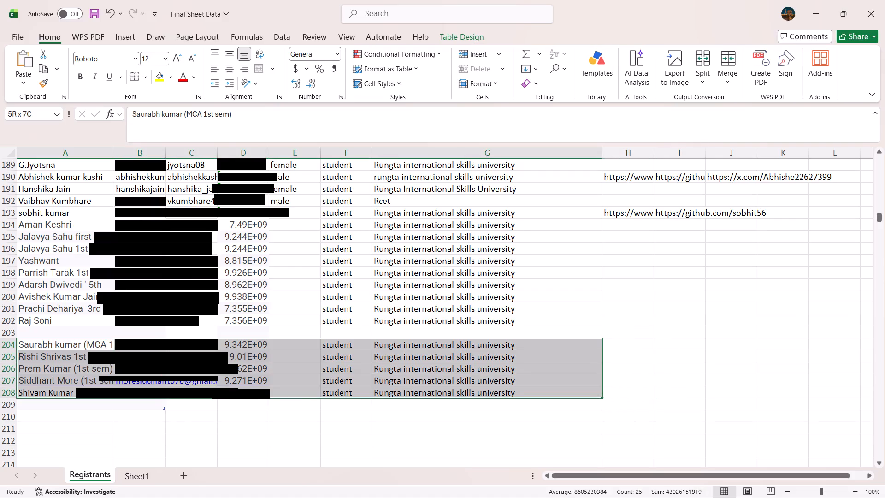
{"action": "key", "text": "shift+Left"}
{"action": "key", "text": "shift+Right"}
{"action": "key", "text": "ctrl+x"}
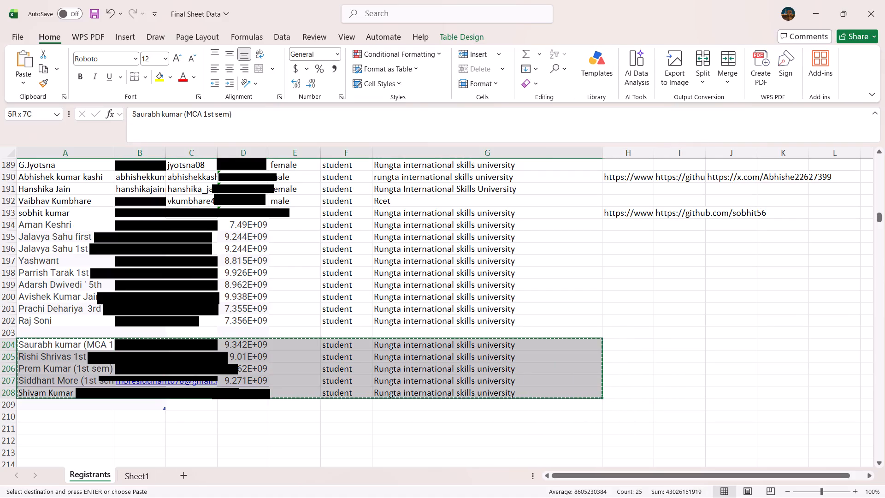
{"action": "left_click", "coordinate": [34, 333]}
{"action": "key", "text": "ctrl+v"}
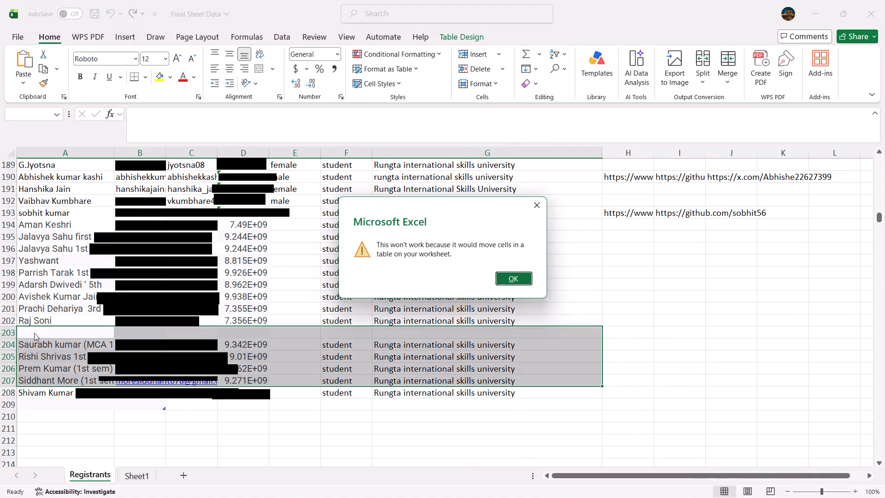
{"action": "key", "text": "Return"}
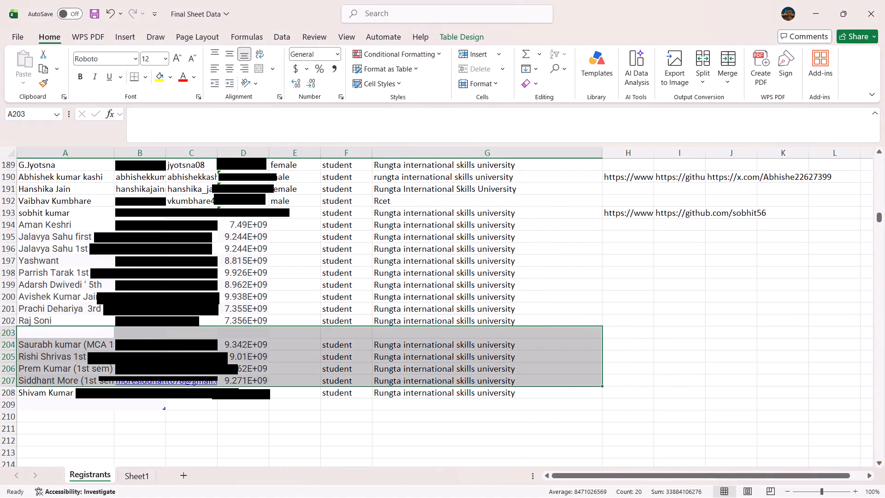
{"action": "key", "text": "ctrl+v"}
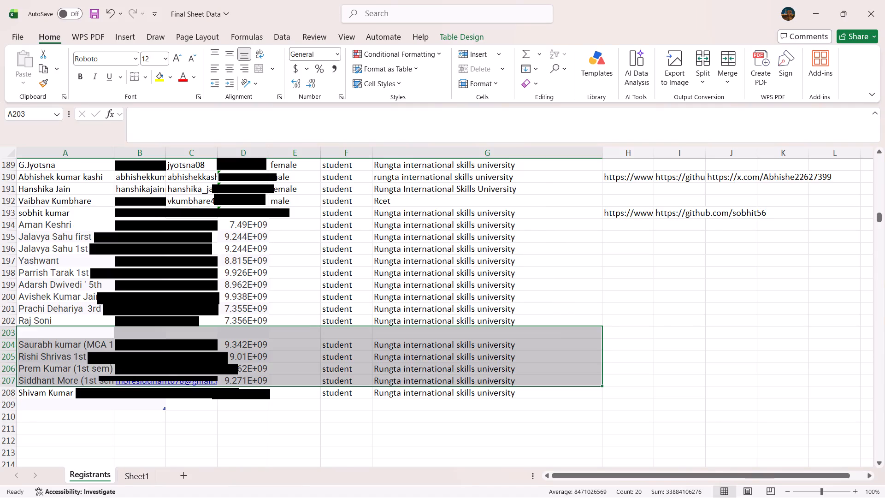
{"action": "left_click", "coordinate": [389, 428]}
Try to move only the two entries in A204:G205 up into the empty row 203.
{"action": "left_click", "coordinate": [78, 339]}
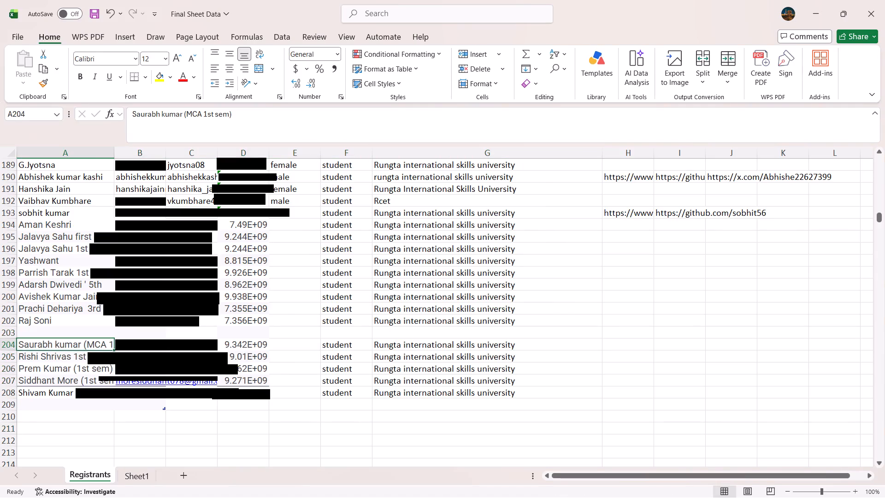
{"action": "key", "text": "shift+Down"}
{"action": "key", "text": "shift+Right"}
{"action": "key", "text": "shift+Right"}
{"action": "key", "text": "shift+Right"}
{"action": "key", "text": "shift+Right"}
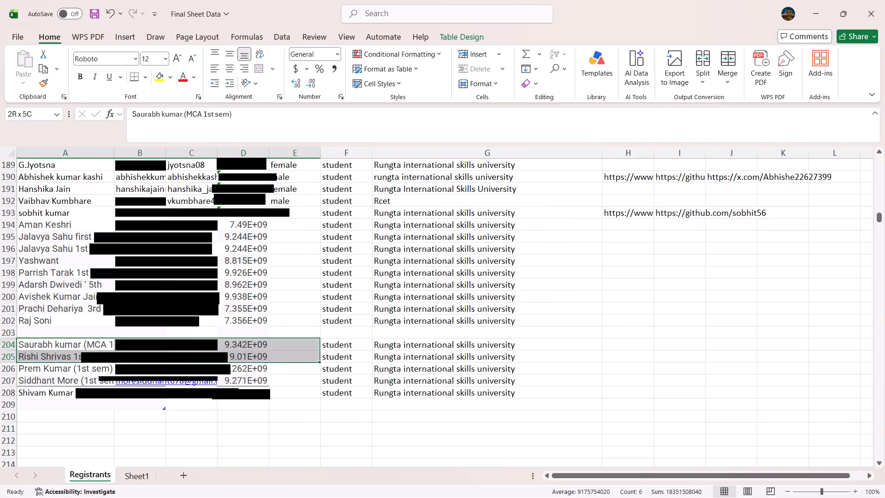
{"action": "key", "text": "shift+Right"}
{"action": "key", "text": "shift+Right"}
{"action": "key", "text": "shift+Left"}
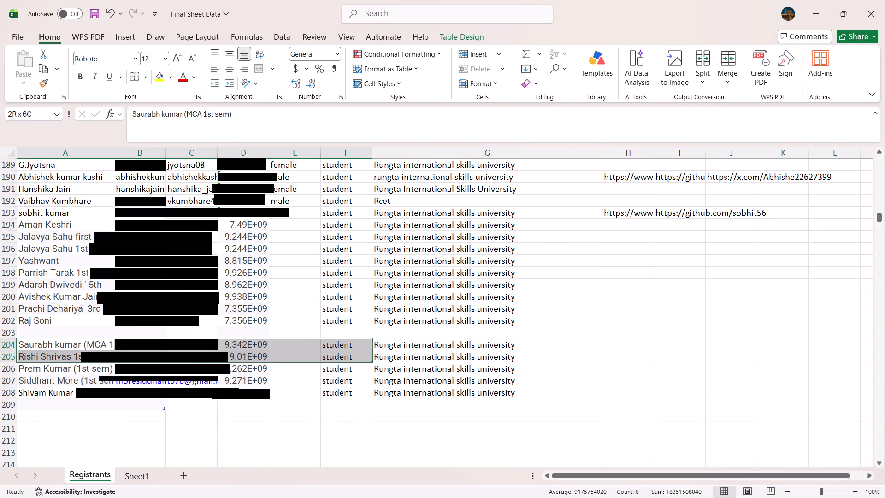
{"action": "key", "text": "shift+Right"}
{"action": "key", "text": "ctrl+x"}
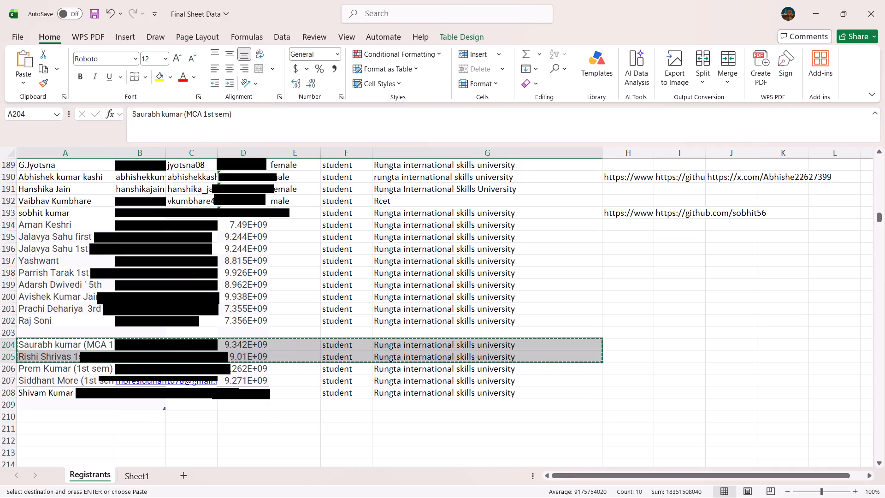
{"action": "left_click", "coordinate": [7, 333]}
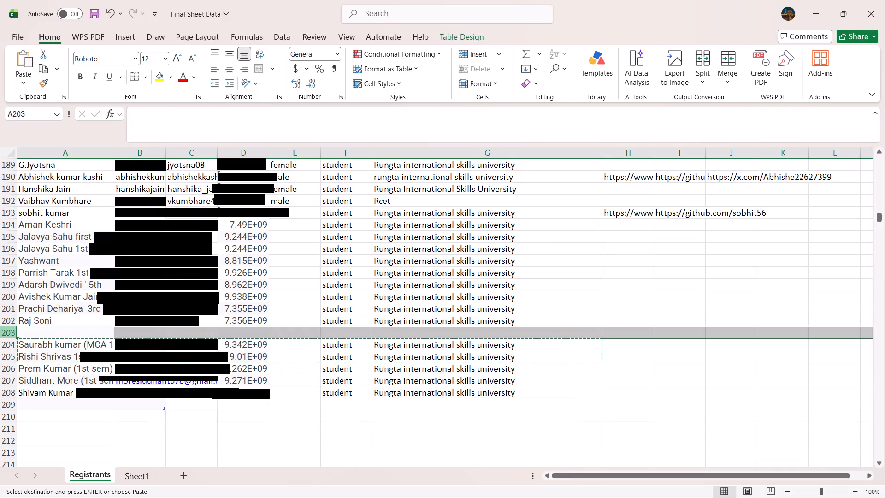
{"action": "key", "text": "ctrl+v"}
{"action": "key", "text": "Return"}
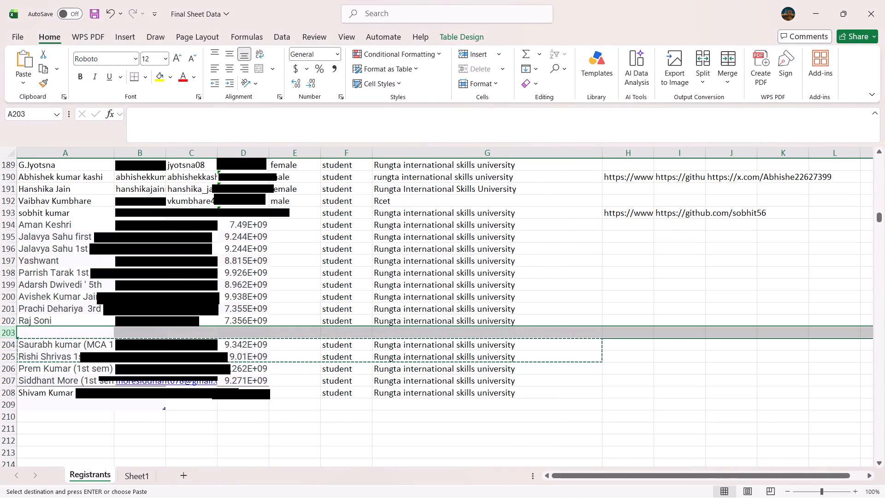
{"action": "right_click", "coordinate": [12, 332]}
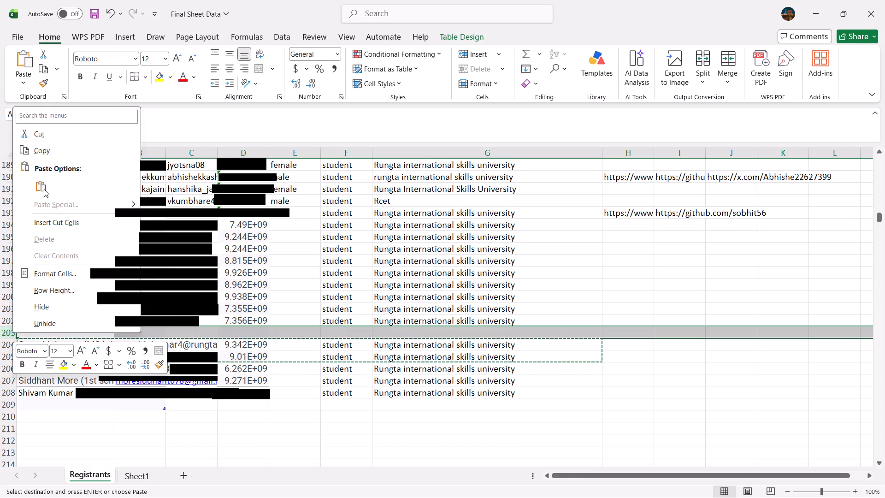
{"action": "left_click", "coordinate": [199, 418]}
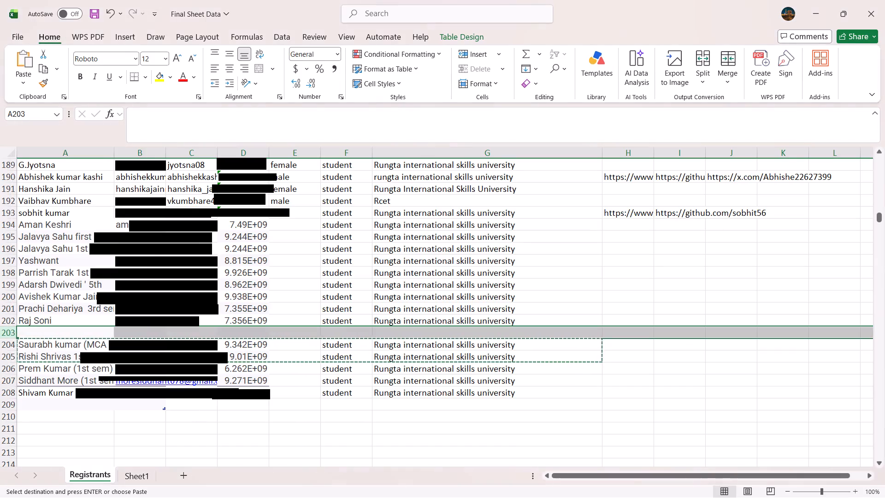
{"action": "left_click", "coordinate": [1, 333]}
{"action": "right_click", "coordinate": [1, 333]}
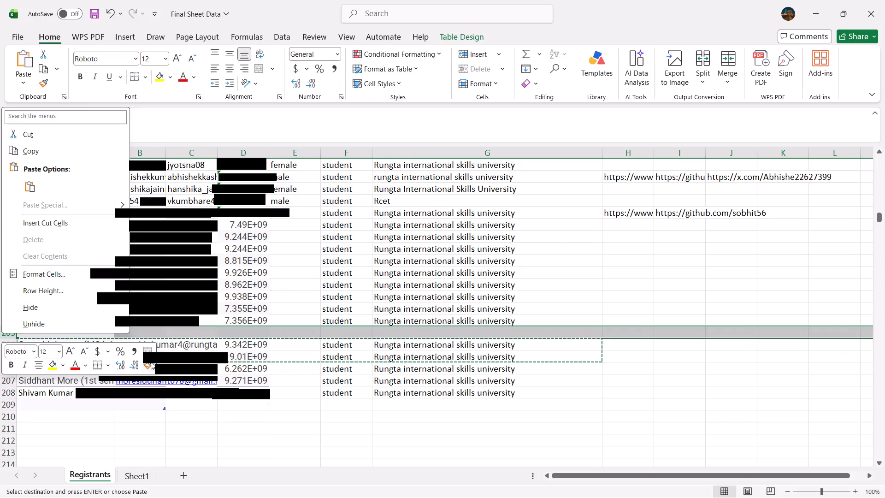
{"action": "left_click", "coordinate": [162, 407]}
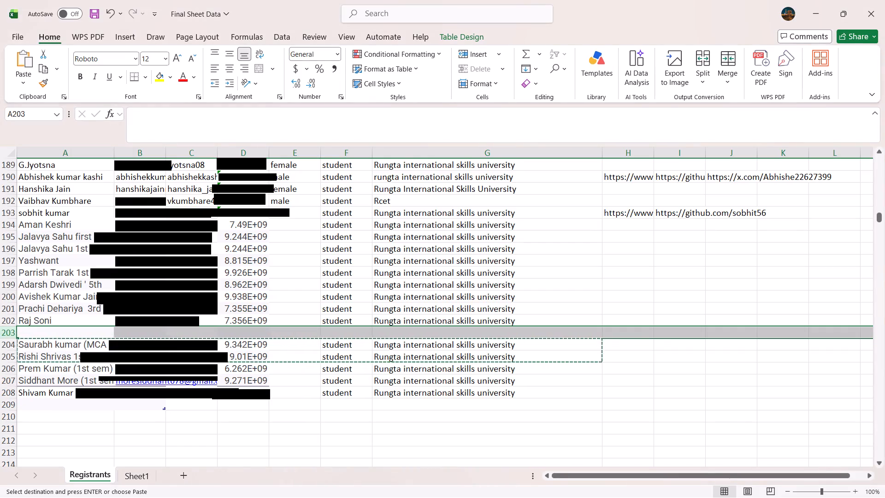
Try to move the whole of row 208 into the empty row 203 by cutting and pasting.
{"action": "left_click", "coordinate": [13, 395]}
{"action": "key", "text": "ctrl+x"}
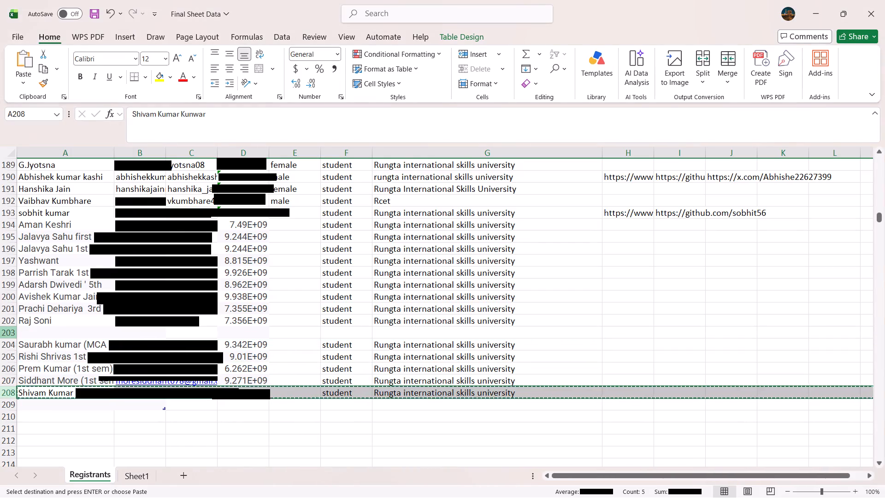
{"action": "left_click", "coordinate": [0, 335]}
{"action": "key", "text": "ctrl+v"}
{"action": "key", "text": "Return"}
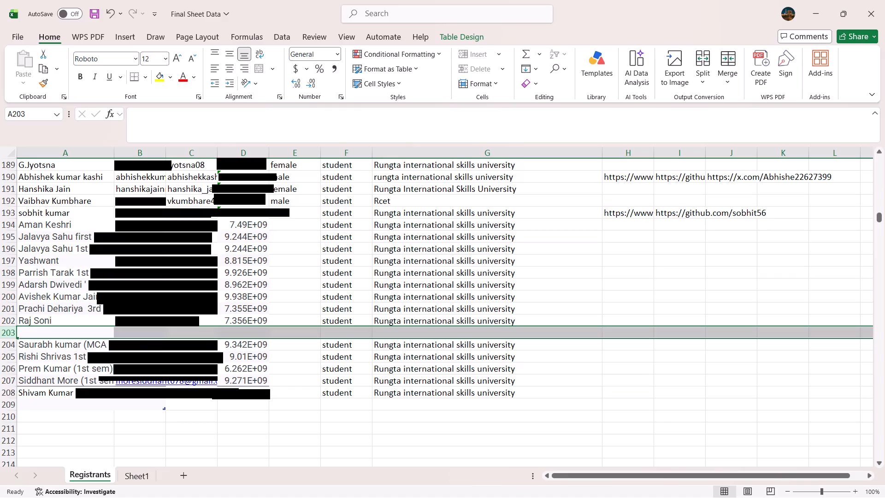
Copy the registrant entry in row 208 into the empty row 203, keeping the original in place.
{"action": "left_click", "coordinate": [7, 395]}
{"action": "key", "text": "ctrl+c"}
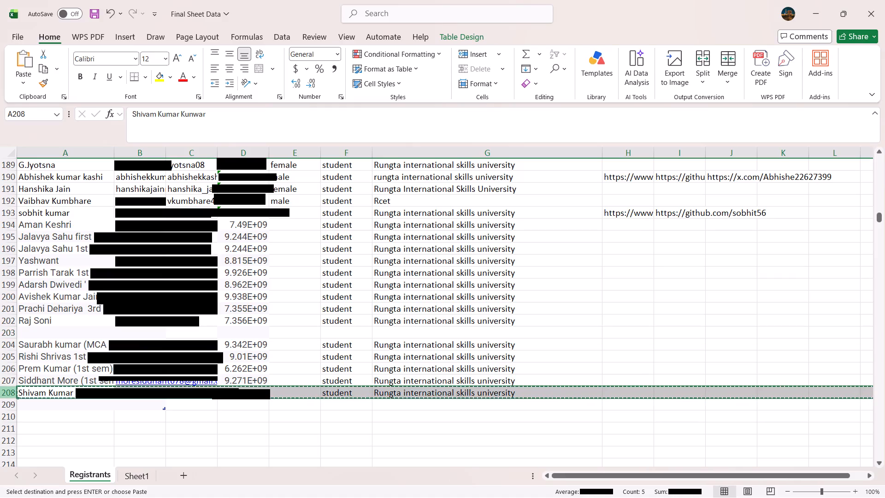
{"action": "left_click", "coordinate": [15, 332]}
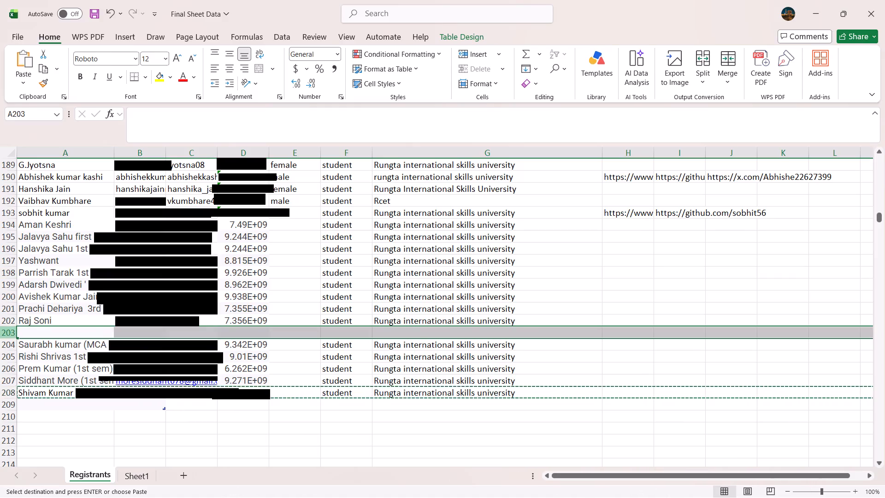
{"action": "key", "text": "ctrl+v"}
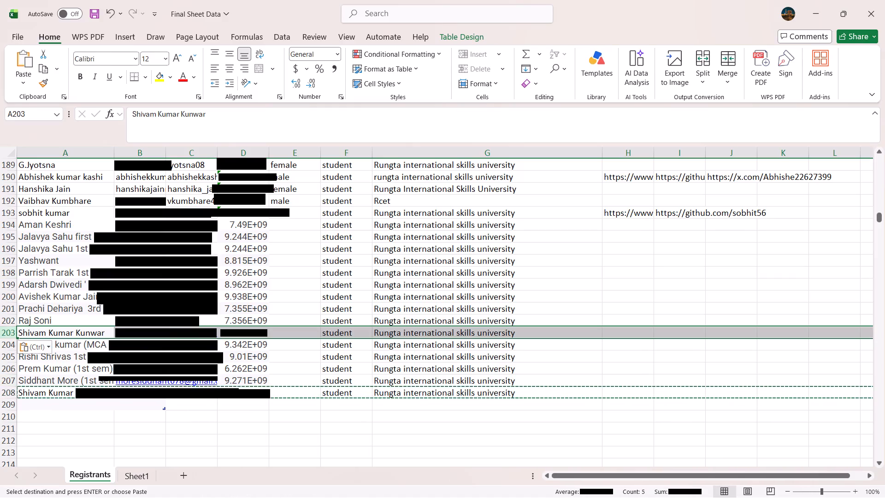
{"action": "key", "text": "Delete"}
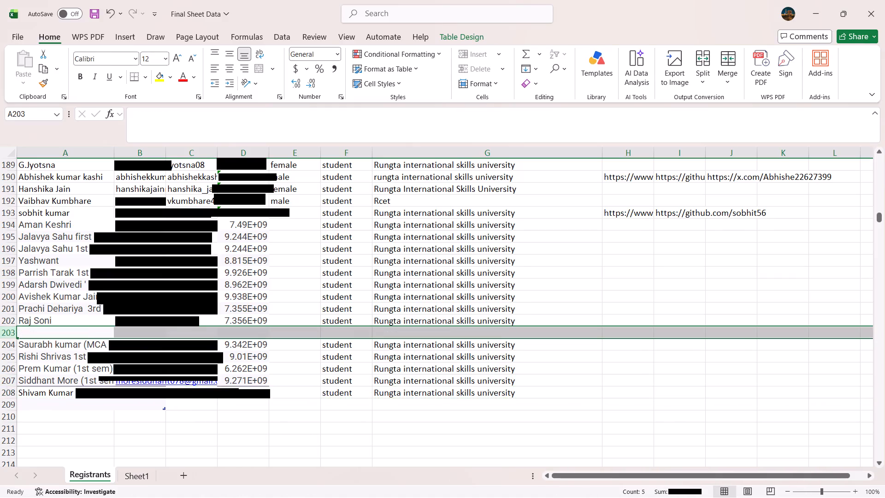
{"action": "key", "text": "ctrl+z"}
Clear the contents of row 208, the duplicate of the entry in row 203.
{"action": "left_click", "coordinate": [12, 393]}
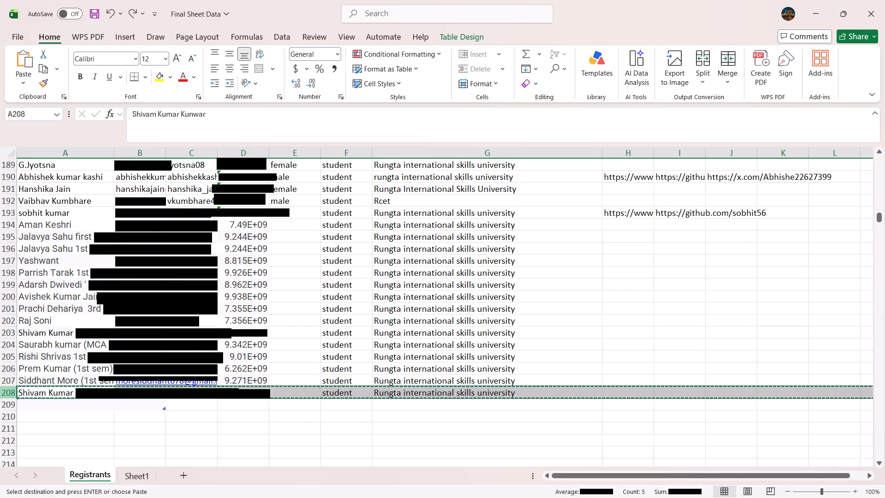
{"action": "key", "text": "Delete"}
{"action": "left_click", "coordinate": [81, 394]}
Autofit the width of the Email column to its longest entry.
{"action": "scroll", "coordinate": [81, 394], "scroll_direction": "up", "scroll_amount": 1}
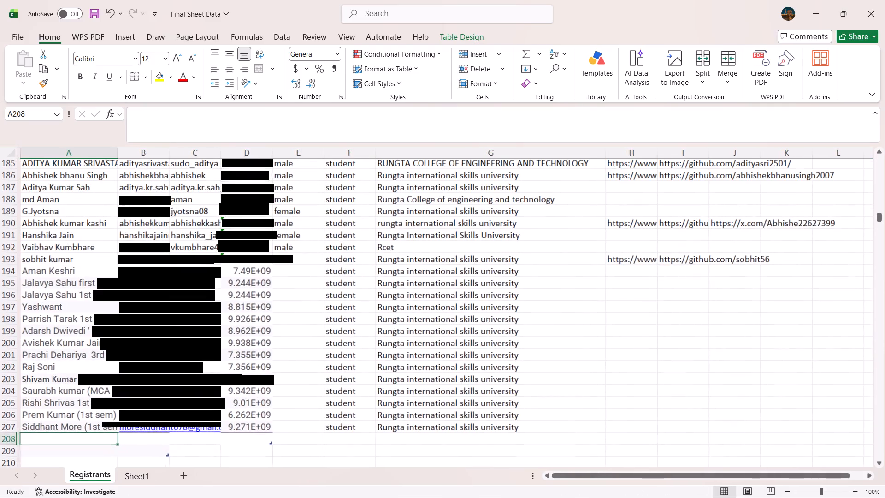
{"action": "scroll", "coordinate": [81, 394], "scroll_direction": "up", "scroll_amount": 6}
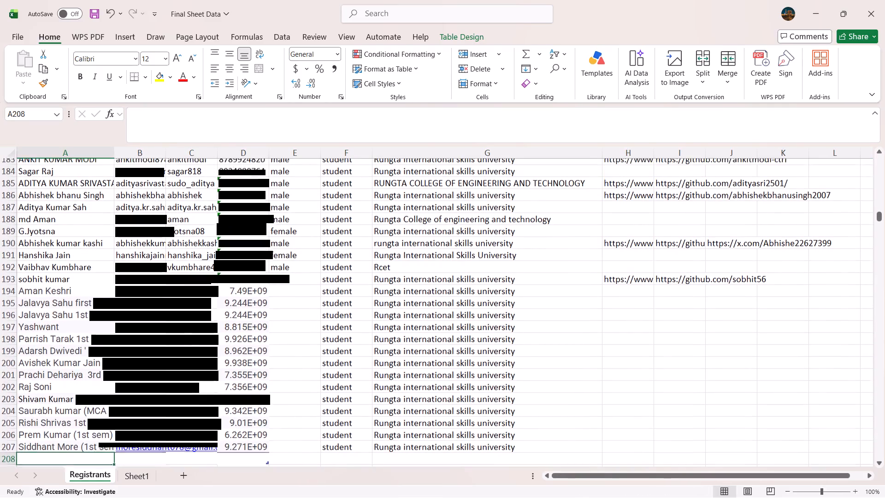
{"action": "scroll", "coordinate": [81, 394], "scroll_direction": "up", "scroll_amount": 11}
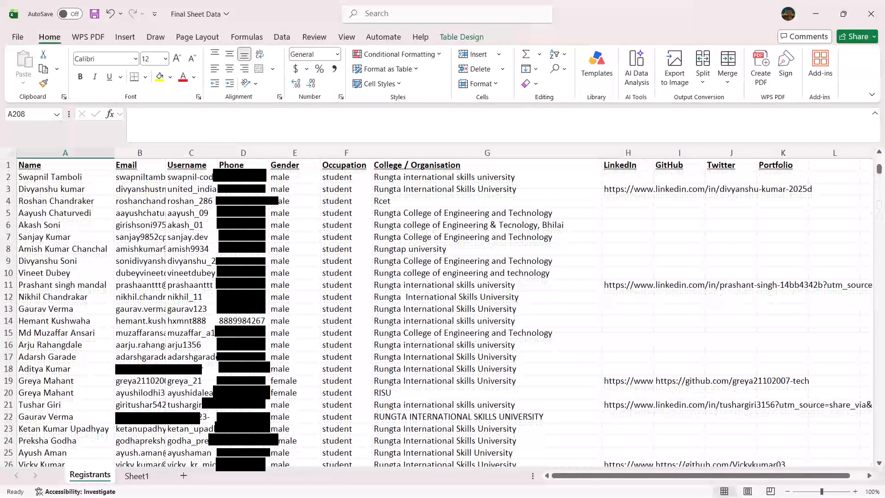
{"action": "double_click", "coordinate": [167, 158]}
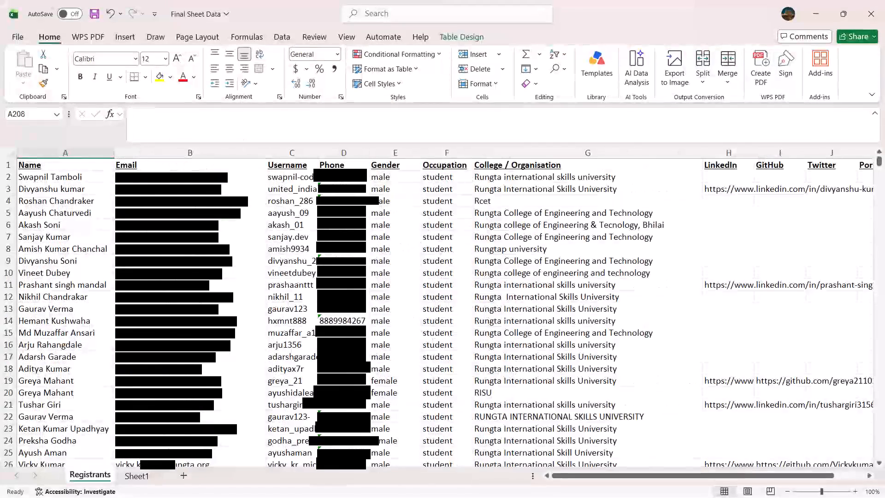
Look through the Registrants sheet from the first rows to the last entry, checking the registrant details.
{"action": "scroll", "coordinate": [183, 252], "scroll_direction": "down", "scroll_amount": 4}
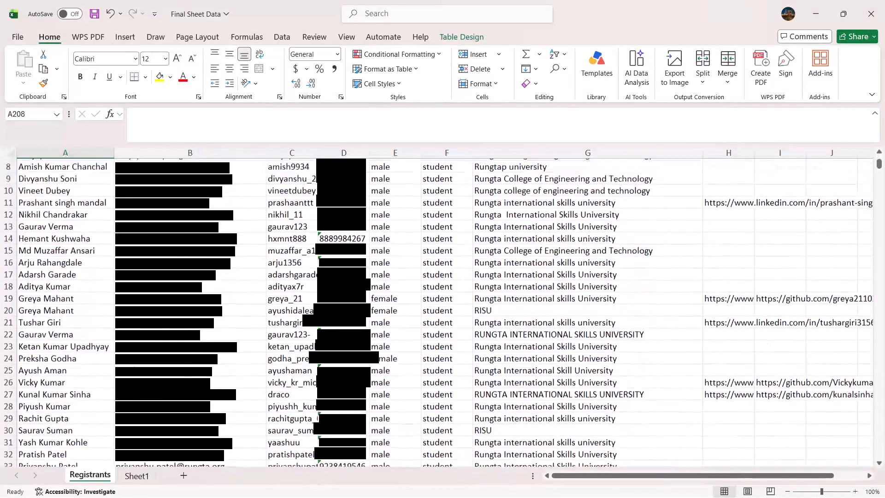
{"action": "scroll", "coordinate": [183, 252], "scroll_direction": "down", "scroll_amount": 4}
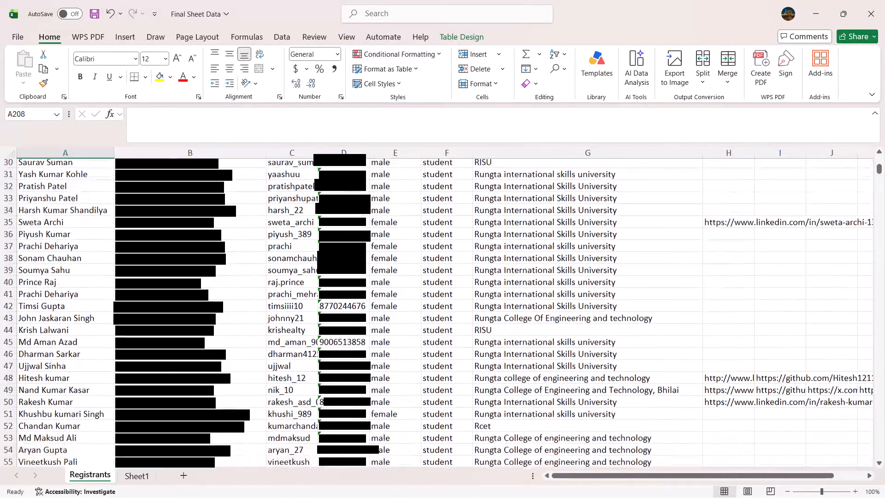
{"action": "scroll", "coordinate": [183, 252], "scroll_direction": "down", "scroll_amount": 5}
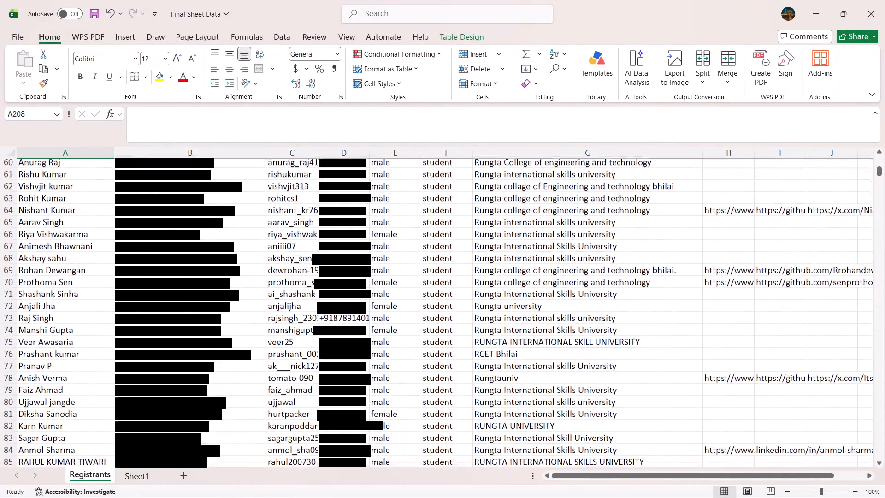
{"action": "scroll", "coordinate": [183, 252], "scroll_direction": "down", "scroll_amount": 6}
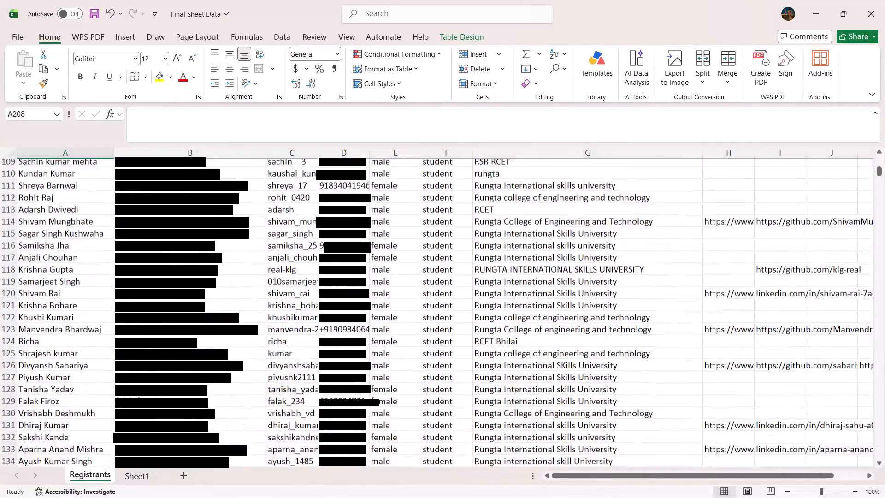
{"action": "scroll", "coordinate": [183, 252], "scroll_direction": "down", "scroll_amount": 5}
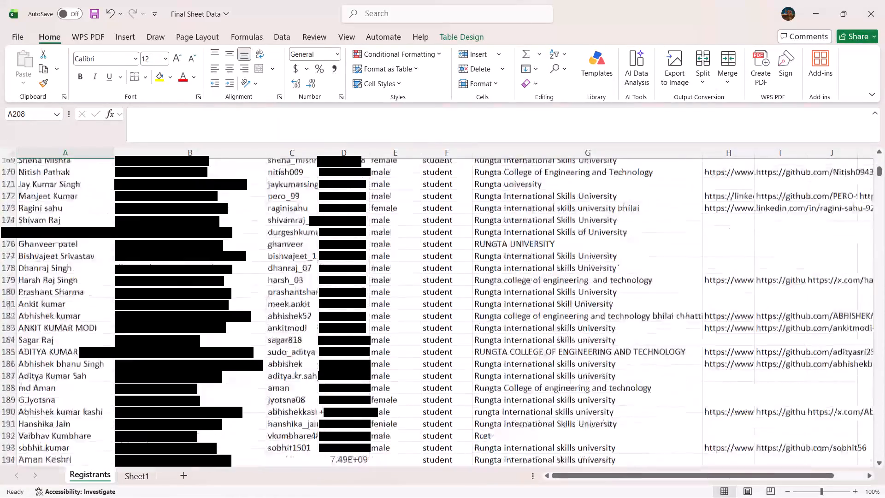
{"action": "scroll", "coordinate": [183, 252], "scroll_direction": "down", "scroll_amount": 2}
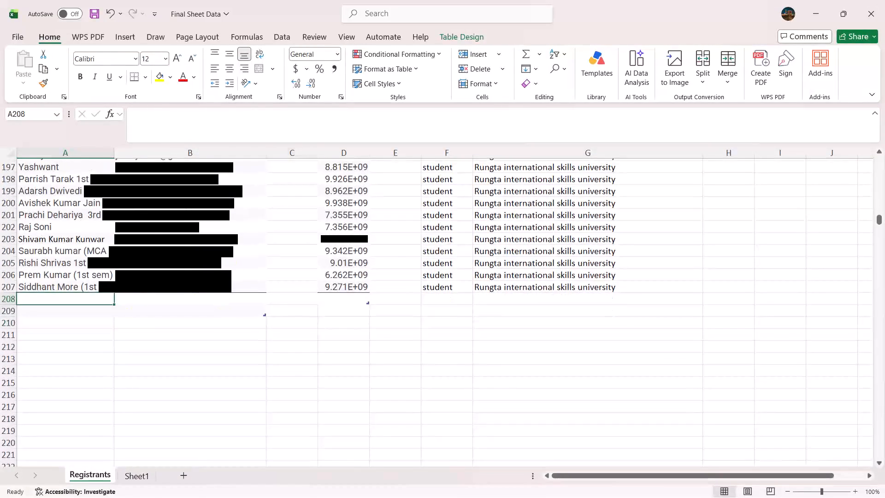
Save the Final Sheet Data workbook and close it.
{"action": "left_click", "coordinate": [298, 307]}
{"action": "key", "text": "ctrl+s"}
{"action": "key", "text": "ctrl+s"}
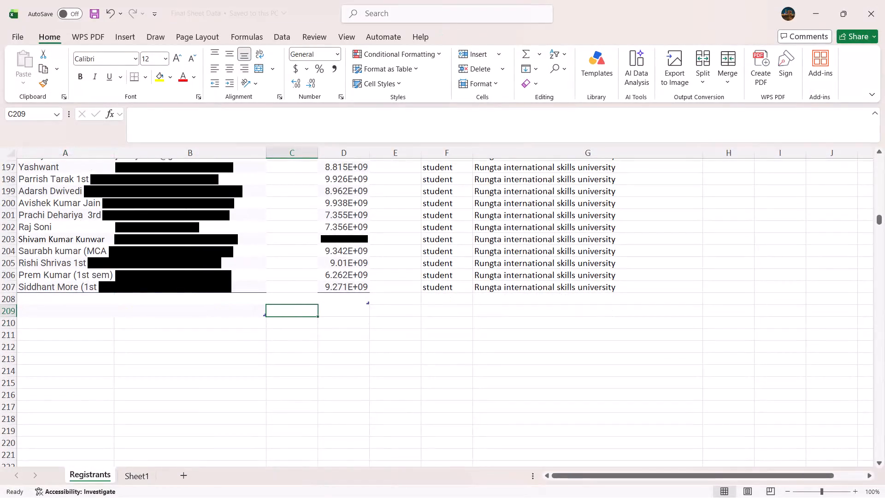
{"action": "left_click", "coordinate": [882, 0]}
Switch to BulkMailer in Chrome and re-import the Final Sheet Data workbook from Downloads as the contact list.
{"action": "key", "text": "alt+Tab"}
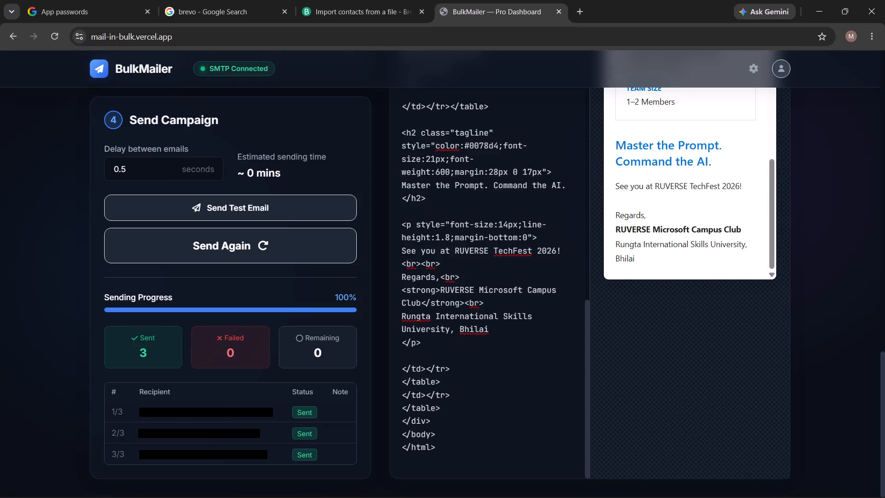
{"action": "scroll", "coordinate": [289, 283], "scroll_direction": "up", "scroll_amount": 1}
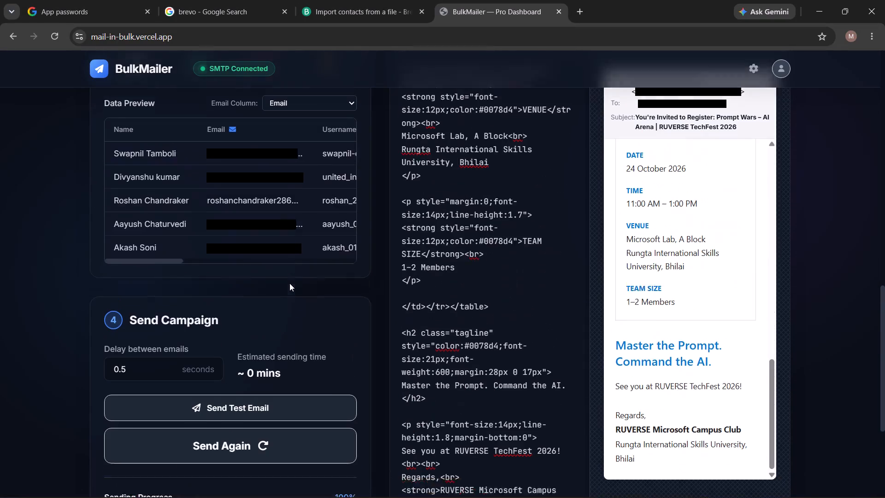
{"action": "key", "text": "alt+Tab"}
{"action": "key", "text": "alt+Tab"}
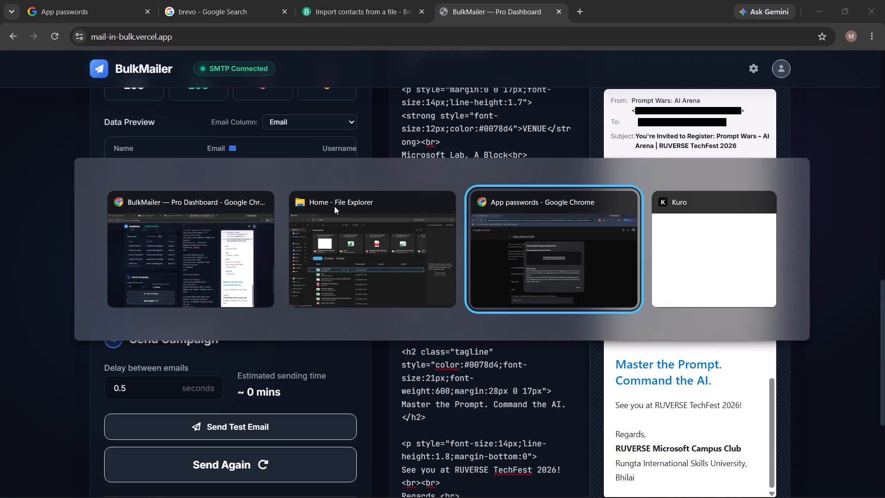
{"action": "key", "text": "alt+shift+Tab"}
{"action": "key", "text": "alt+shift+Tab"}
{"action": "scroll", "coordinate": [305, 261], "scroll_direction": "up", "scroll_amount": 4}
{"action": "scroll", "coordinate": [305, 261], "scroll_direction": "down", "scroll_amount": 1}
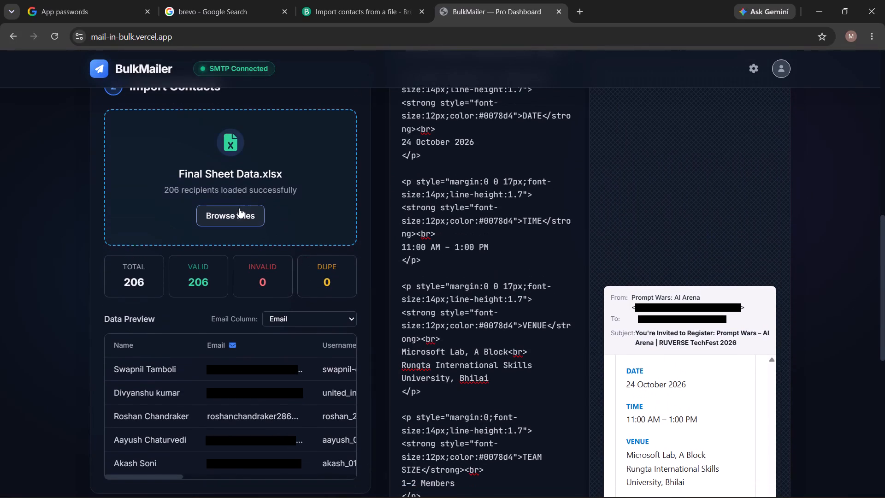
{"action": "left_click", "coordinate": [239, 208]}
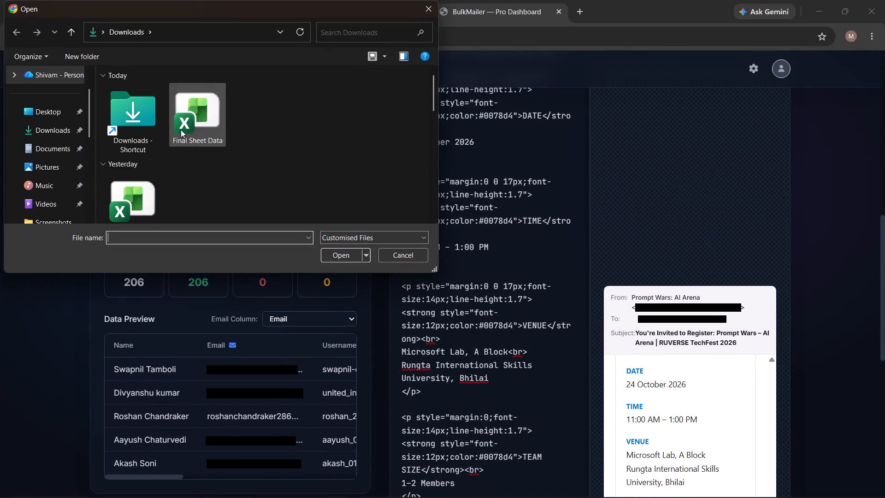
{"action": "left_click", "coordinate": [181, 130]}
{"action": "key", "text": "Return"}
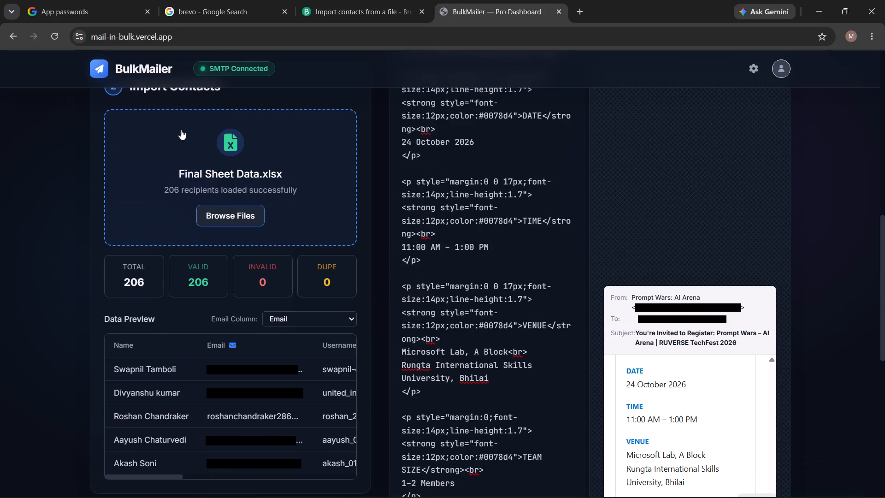
Reopen Final Sheet Data from File Explorer to check its last registrant rows, and close it again.
{"action": "key", "text": "alt+Tab"}
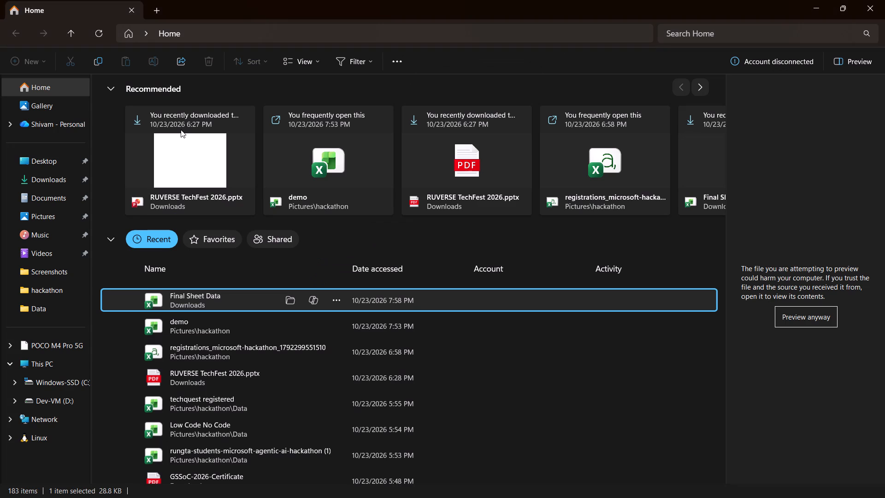
{"action": "double_click", "coordinate": [163, 299]}
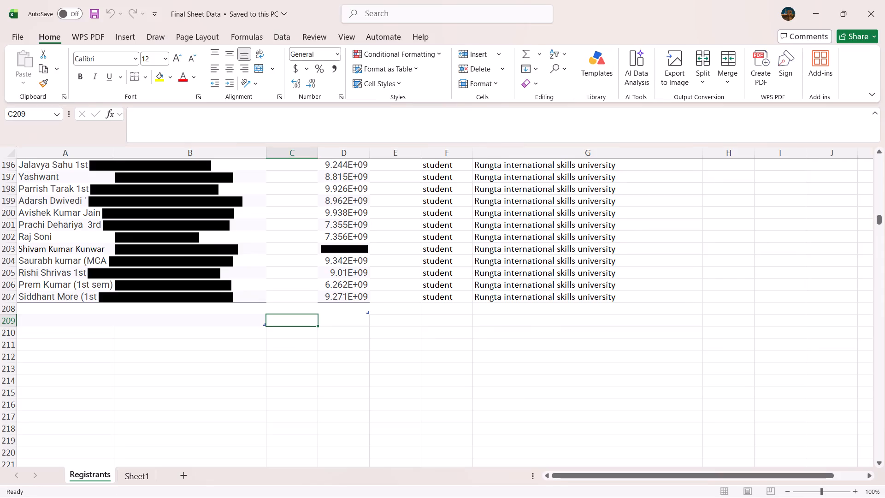
{"action": "left_click", "coordinate": [884, 0]}
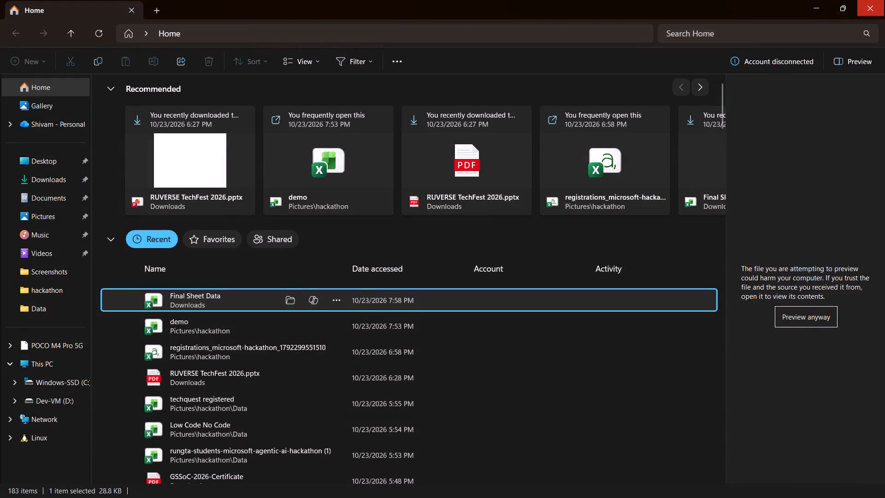
Return to BulkMailer and import the Final Sheet Data workbook from Downloads as the contact list again.
{"action": "key", "text": "alt+Tab"}
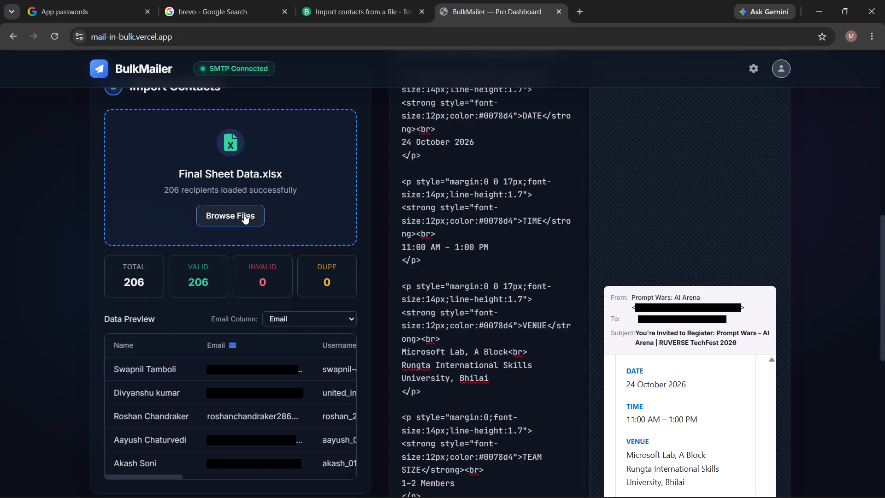
{"action": "left_click", "coordinate": [244, 214]}
{"action": "left_click", "coordinate": [214, 113]}
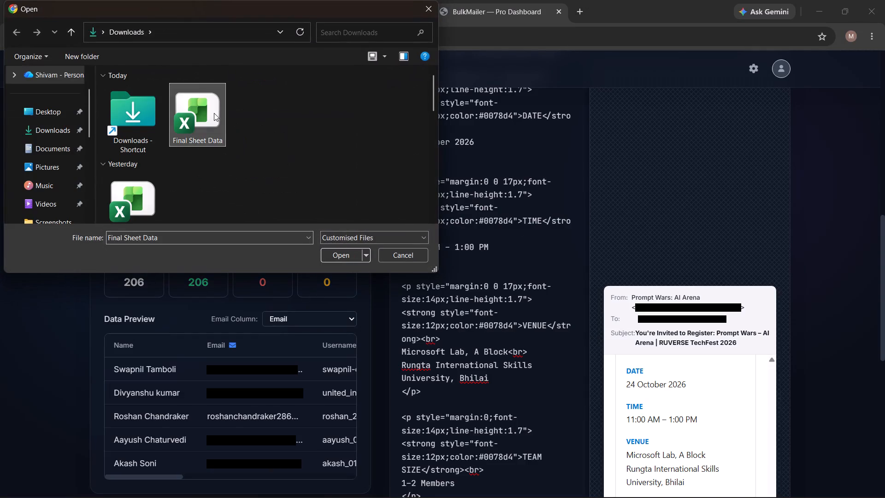
{"action": "key", "text": "Return"}
Review the imported contacts, the email setup, the invitation preview and the Send Campaign section.
{"action": "scroll", "coordinate": [392, 248], "scroll_direction": "down", "scroll_amount": 1}
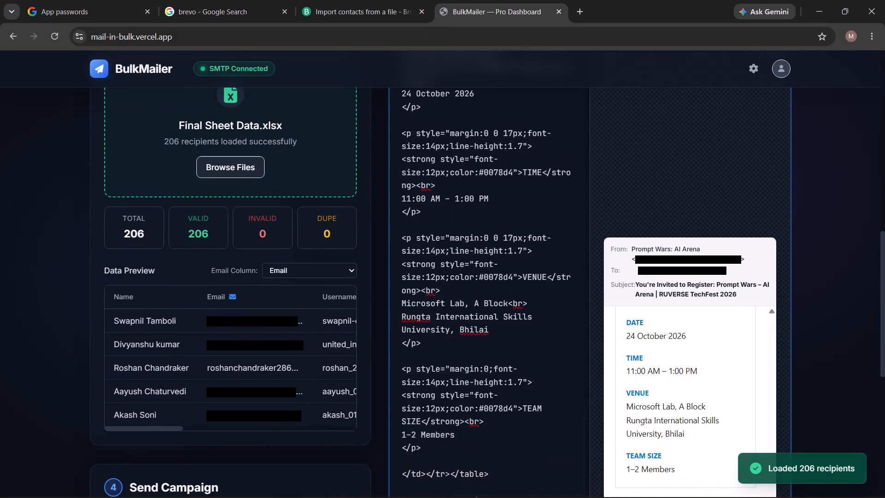
{"action": "scroll", "coordinate": [349, 328], "scroll_direction": "down", "scroll_amount": 1}
{"action": "scroll", "coordinate": [311, 412], "scroll_direction": "down", "scroll_amount": 2}
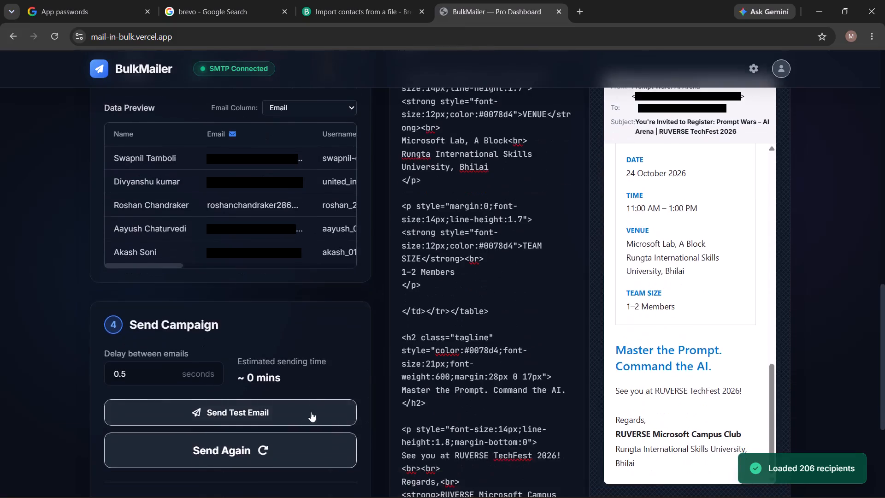
{"action": "scroll", "coordinate": [311, 412], "scroll_direction": "down", "scroll_amount": 4}
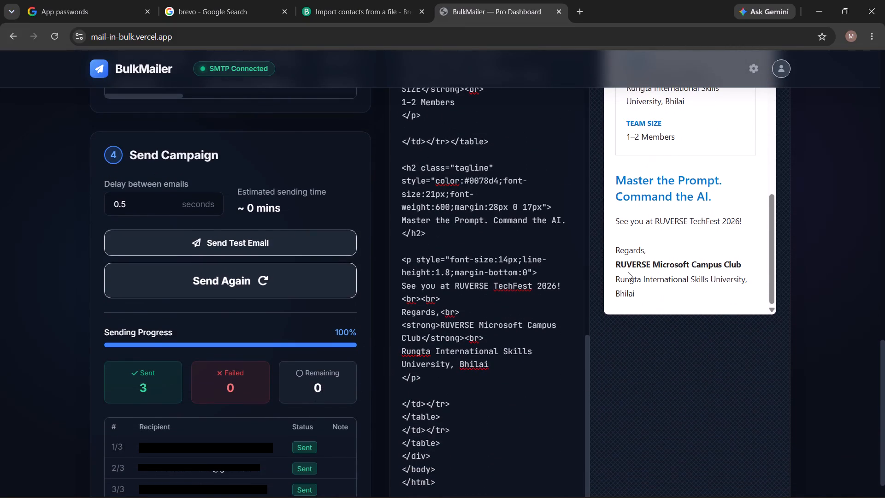
{"action": "scroll", "coordinate": [702, 233], "scroll_direction": "up", "scroll_amount": 15}
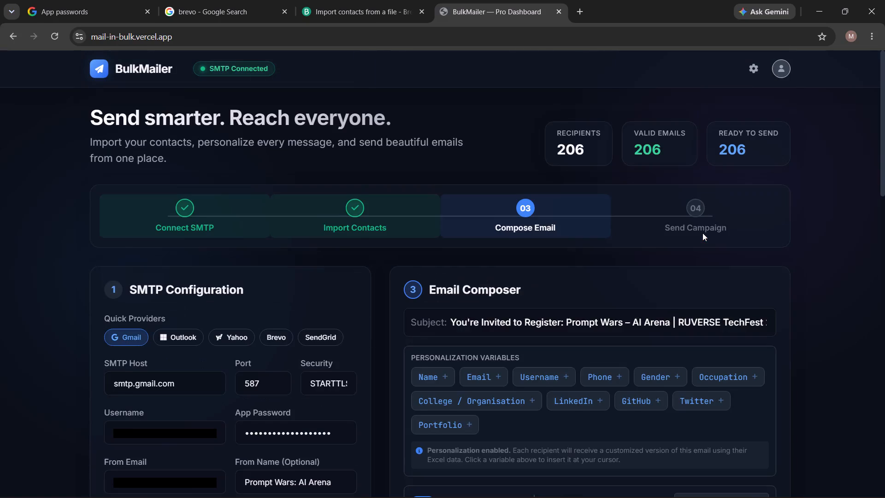
{"action": "scroll", "coordinate": [702, 233], "scroll_direction": "down", "scroll_amount": 7}
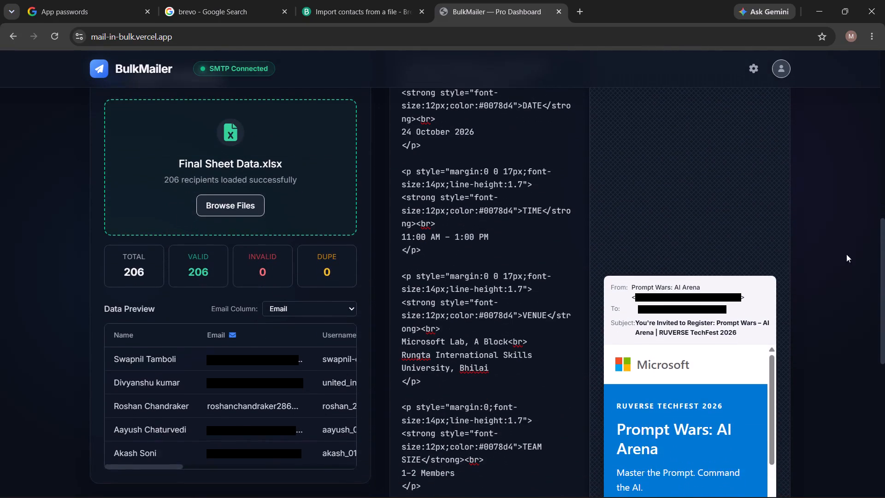
{"action": "scroll", "coordinate": [864, 266], "scroll_direction": "down", "scroll_amount": 1}
{"action": "scroll", "coordinate": [746, 354], "scroll_direction": "down", "scroll_amount": 1}
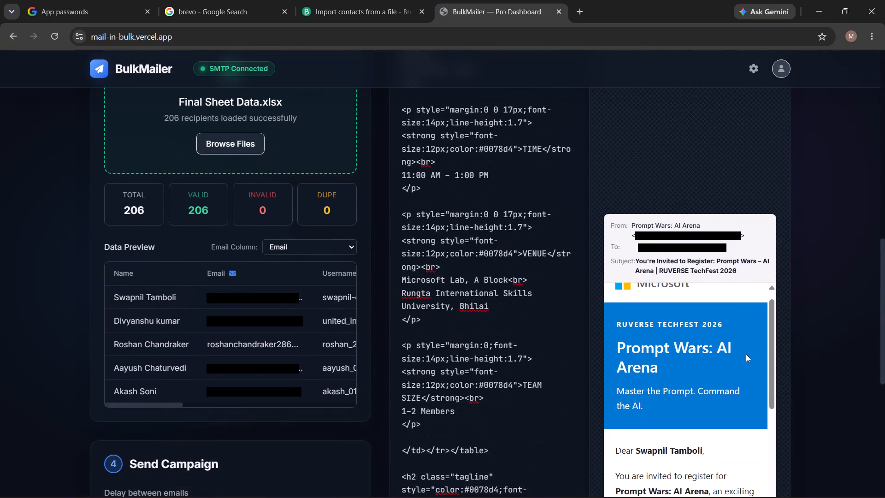
{"action": "scroll", "coordinate": [746, 354], "scroll_direction": "down", "scroll_amount": 1}
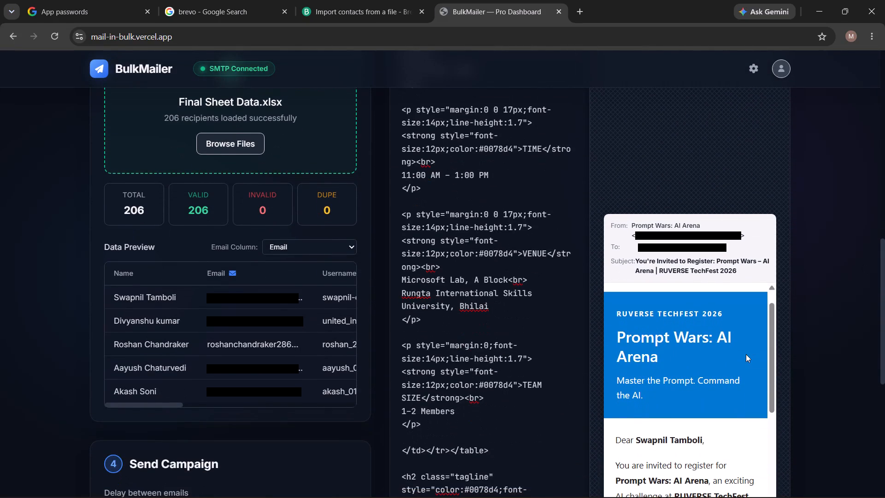
Read through the invitation preview from the greeting through the registration and WhatsApp sections, event details and sign-off.
{"action": "scroll", "coordinate": [741, 341], "scroll_direction": "down", "scroll_amount": 3}
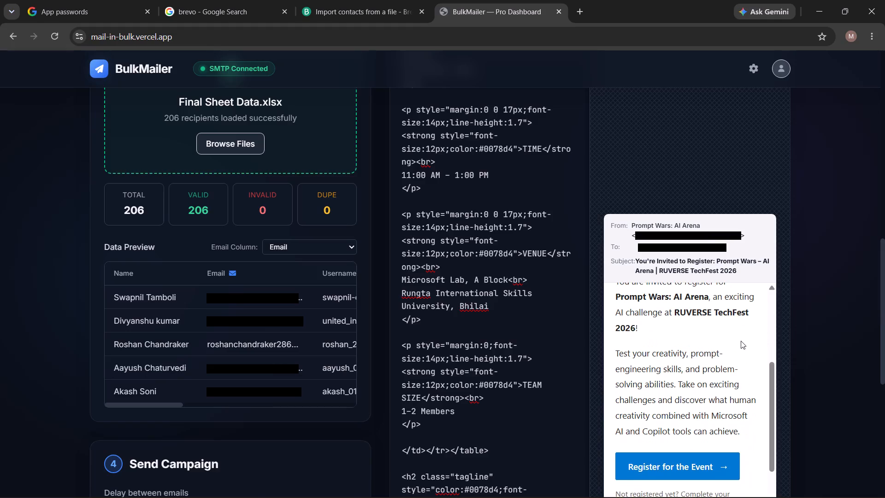
{"action": "scroll", "coordinate": [741, 341], "scroll_direction": "down", "scroll_amount": 1}
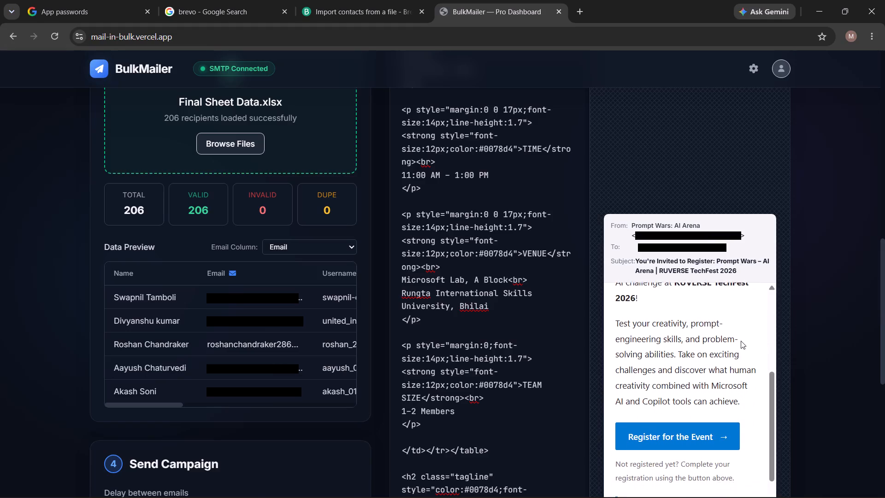
{"action": "scroll", "coordinate": [741, 341], "scroll_direction": "down", "scroll_amount": 2}
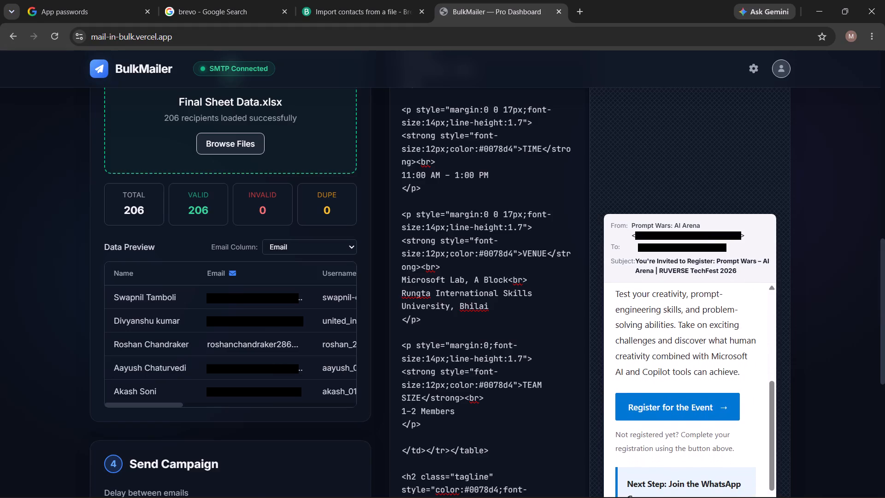
{"action": "scroll", "coordinate": [741, 341], "scroll_direction": "down", "scroll_amount": 2}
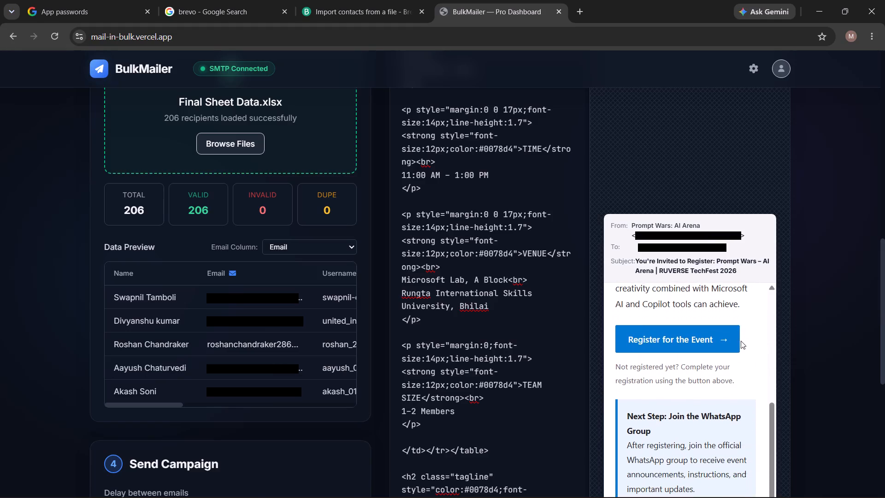
{"action": "scroll", "coordinate": [741, 341], "scroll_direction": "down", "scroll_amount": 1}
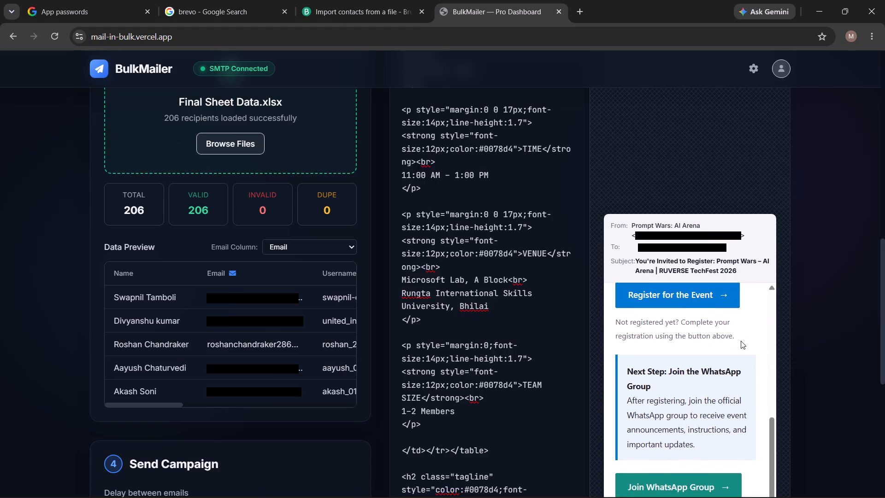
{"action": "scroll", "coordinate": [741, 341], "scroll_direction": "down", "scroll_amount": 5}
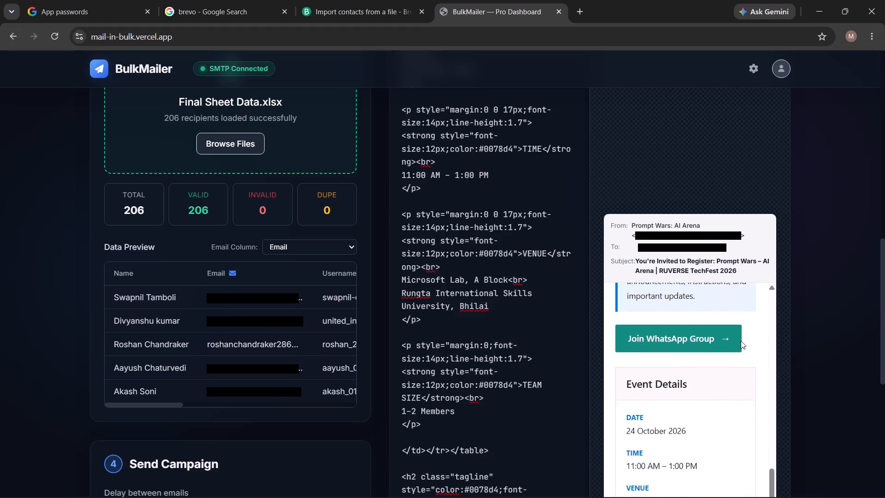
{"action": "scroll", "coordinate": [741, 341], "scroll_direction": "down", "scroll_amount": 2}
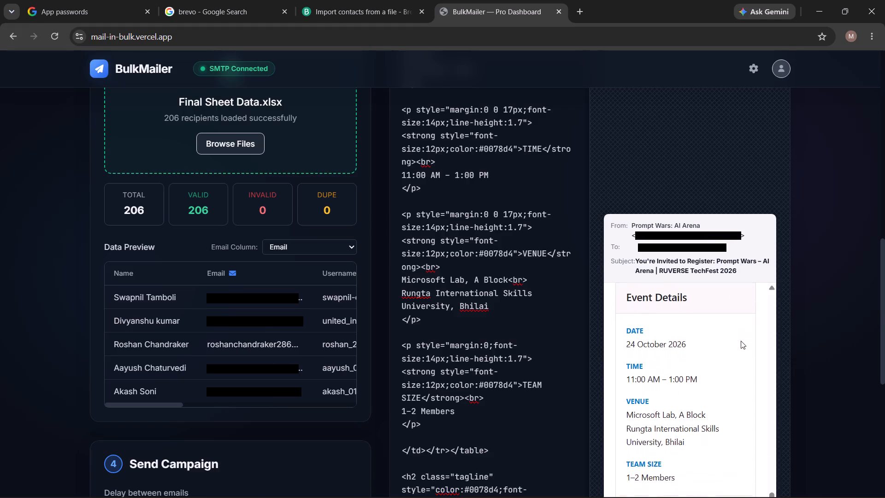
{"action": "scroll", "coordinate": [741, 341], "scroll_direction": "down", "scroll_amount": 5}
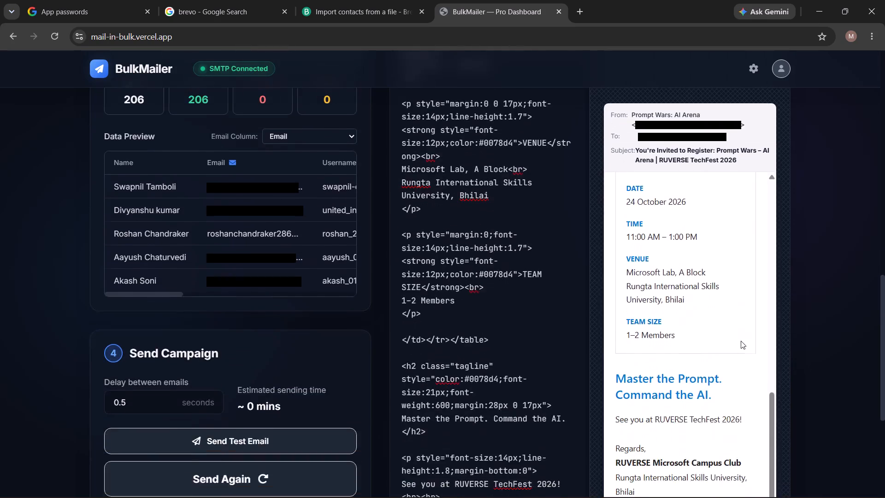
Delete the word RUVERSE from the signature in the email's HTML so it reads Microsoft Campus Club.
{"action": "scroll", "coordinate": [741, 341], "scroll_direction": "down", "scroll_amount": 1}
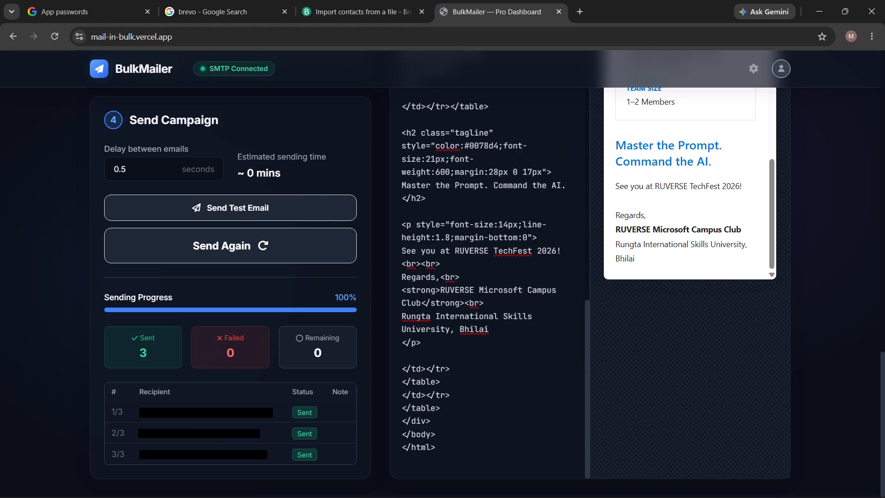
{"action": "left_click_drag", "start_coordinate": [478, 287], "coordinate": [440, 287]}
{"action": "key", "text": "BackSpace"}
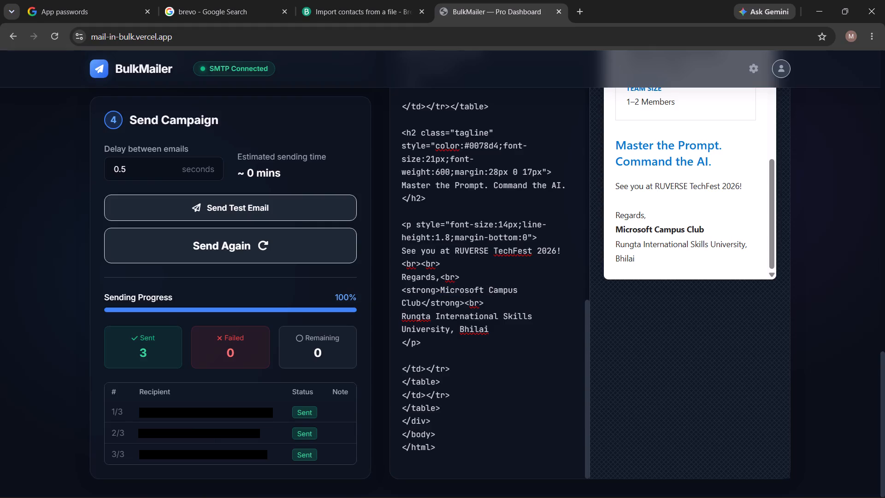
Recheck the invitation preview, covering the signature, event details, greeting, registration link and WhatsApp group section.
{"action": "scroll", "coordinate": [741, 215], "scroll_direction": "up", "scroll_amount": 1}
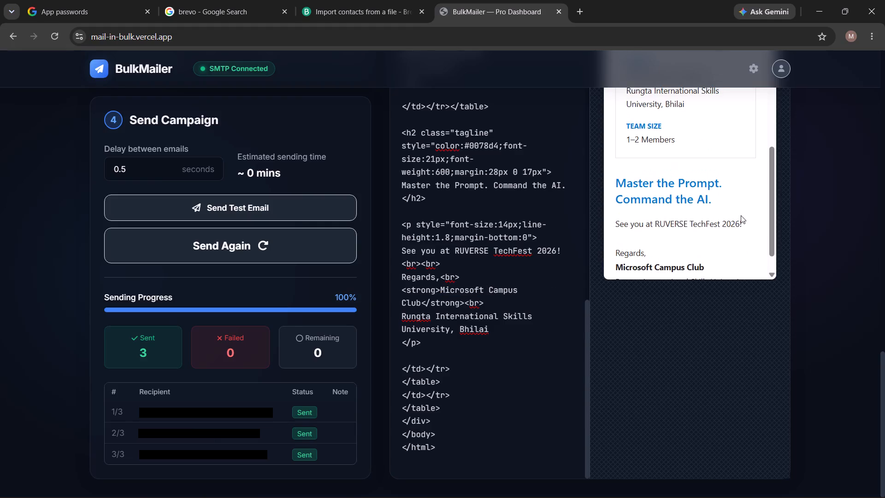
{"action": "scroll", "coordinate": [704, 213], "scroll_direction": "up", "scroll_amount": 2}
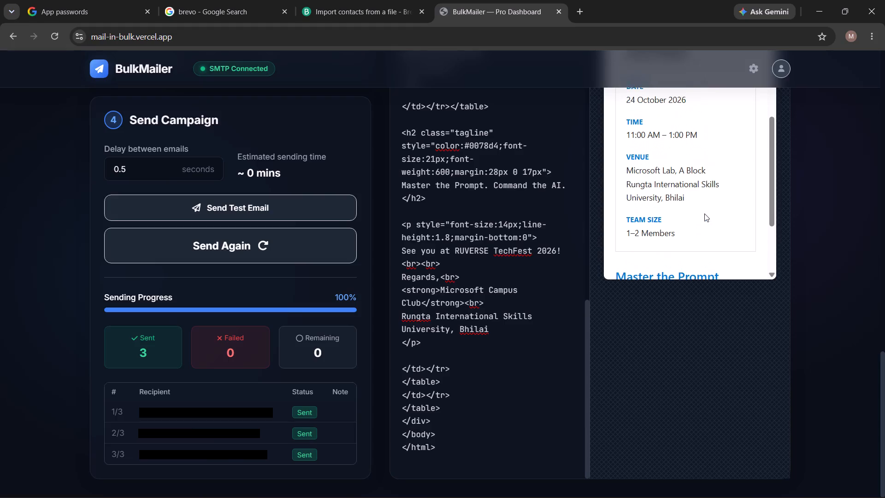
{"action": "scroll", "coordinate": [704, 213], "scroll_direction": "up", "scroll_amount": 2}
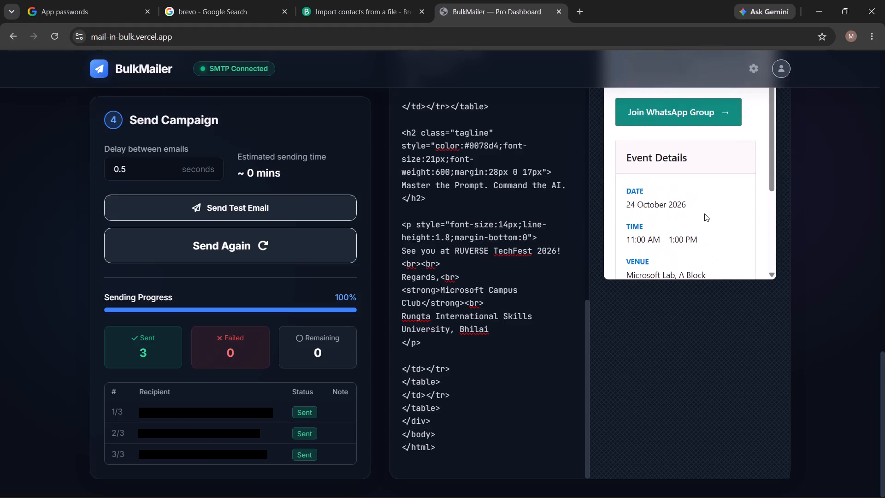
{"action": "scroll", "coordinate": [704, 213], "scroll_direction": "up", "scroll_amount": 3}
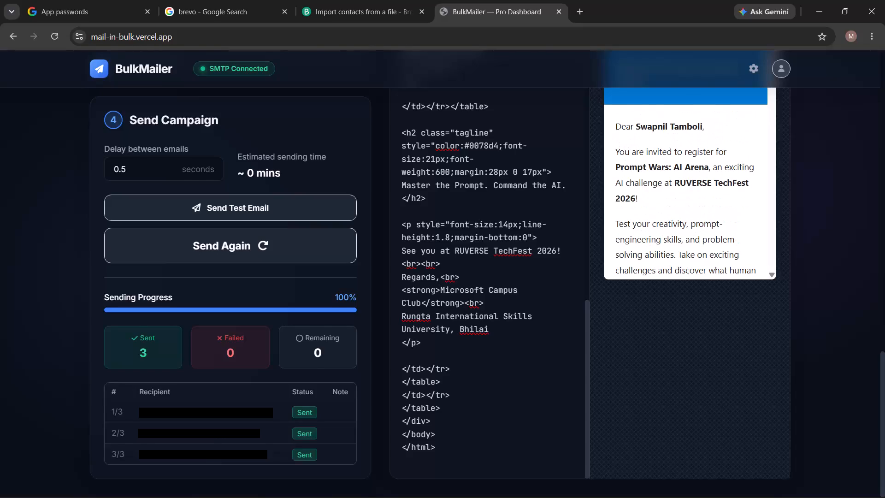
{"action": "scroll", "coordinate": [696, 234], "scroll_direction": "up", "scroll_amount": 1}
{"action": "scroll", "coordinate": [696, 234], "scroll_direction": "down", "scroll_amount": 2}
{"action": "scroll", "coordinate": [675, 267], "scroll_direction": "down", "scroll_amount": 1}
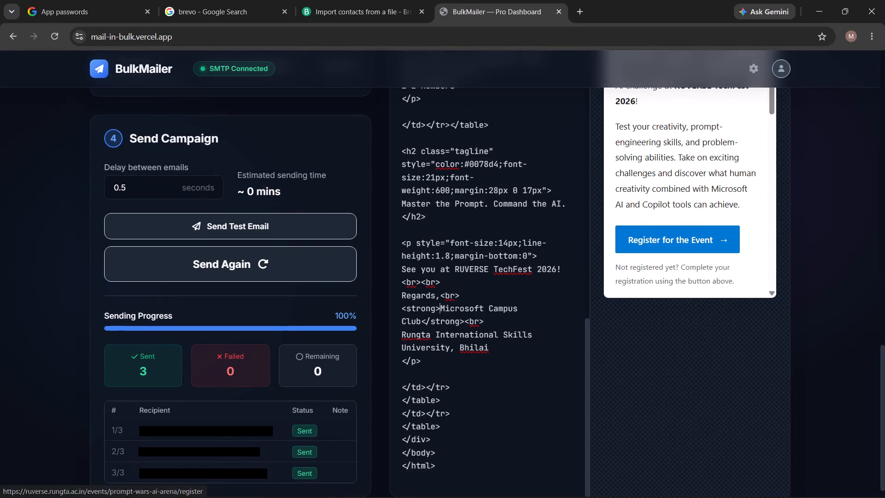
{"action": "scroll", "coordinate": [675, 267], "scroll_direction": "down", "scroll_amount": 3}
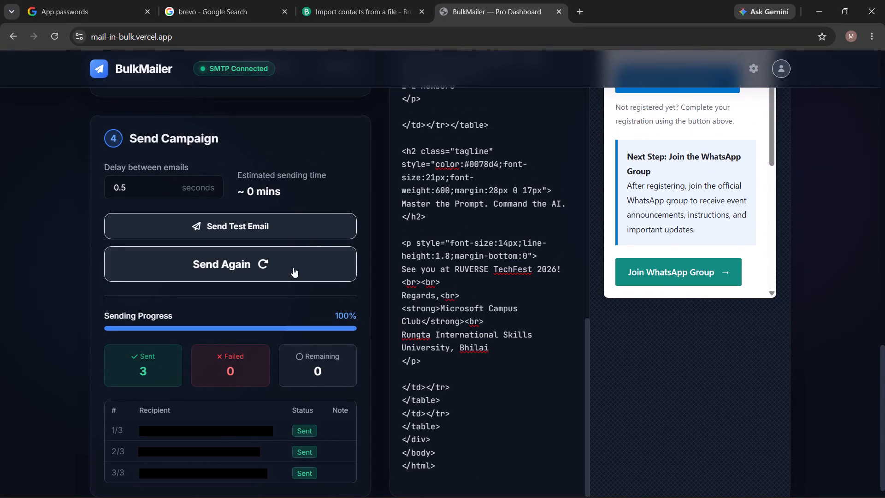
Send the campaign again to all imported recipients and approve the launch.
{"action": "left_click", "coordinate": [277, 266]}
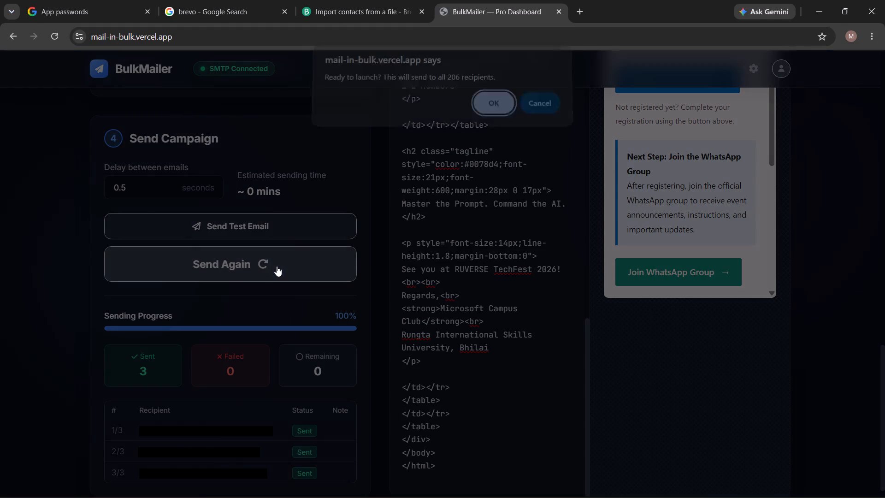
{"action": "left_click", "coordinate": [499, 110]}
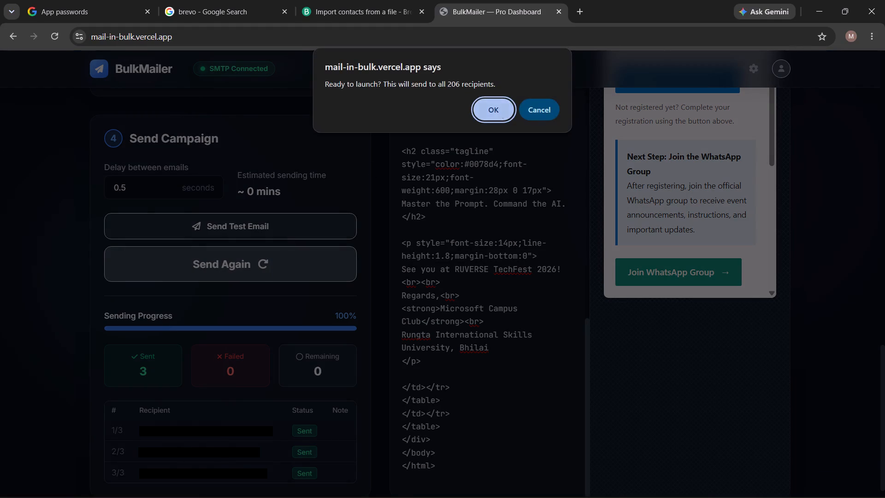
Check the campaign's sending progress and the delivery status of each recipient.
{"action": "scroll", "coordinate": [338, 149], "scroll_direction": "up", "scroll_amount": 4}
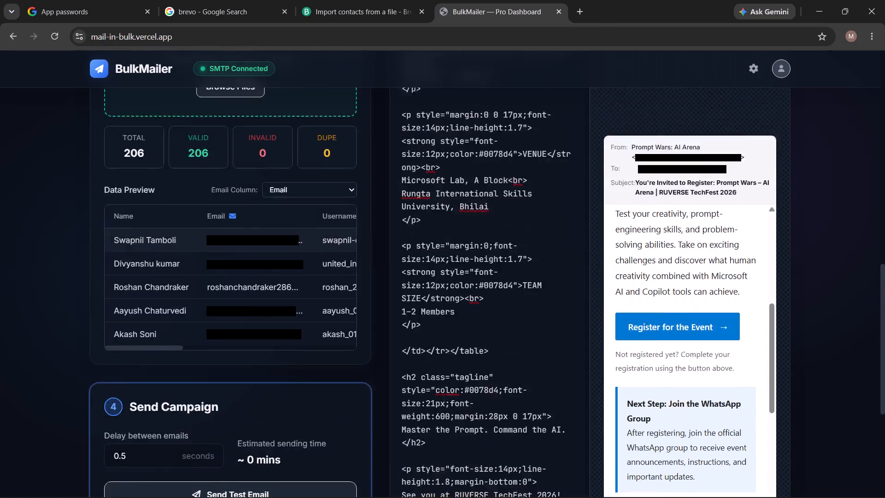
{"action": "scroll", "coordinate": [338, 149], "scroll_direction": "down", "scroll_amount": 5}
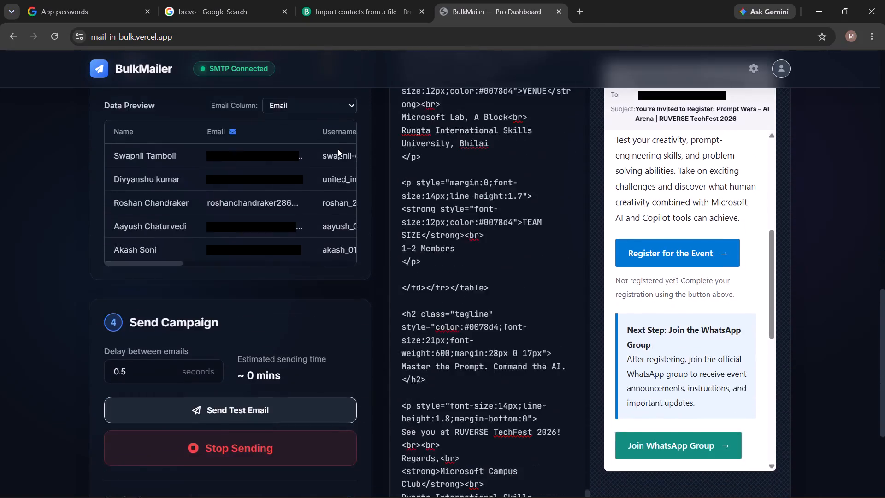
{"action": "scroll", "coordinate": [338, 149], "scroll_direction": "down", "scroll_amount": 2}
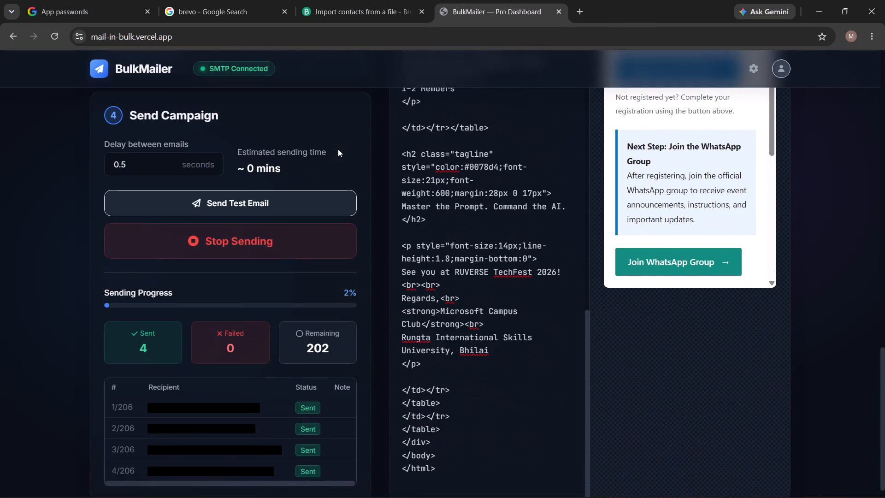
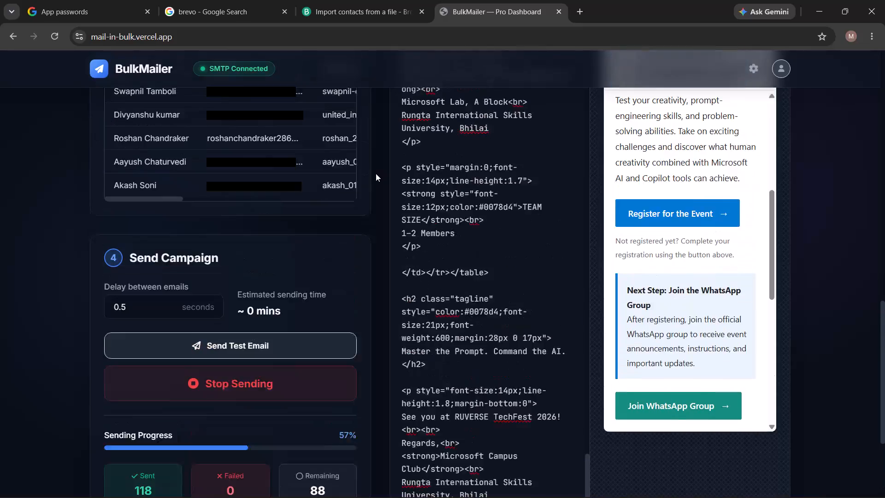
Check the campaign's sending progress and the latest recipient delivery statuses again.
{"action": "scroll", "coordinate": [376, 173], "scroll_direction": "down", "scroll_amount": 2}
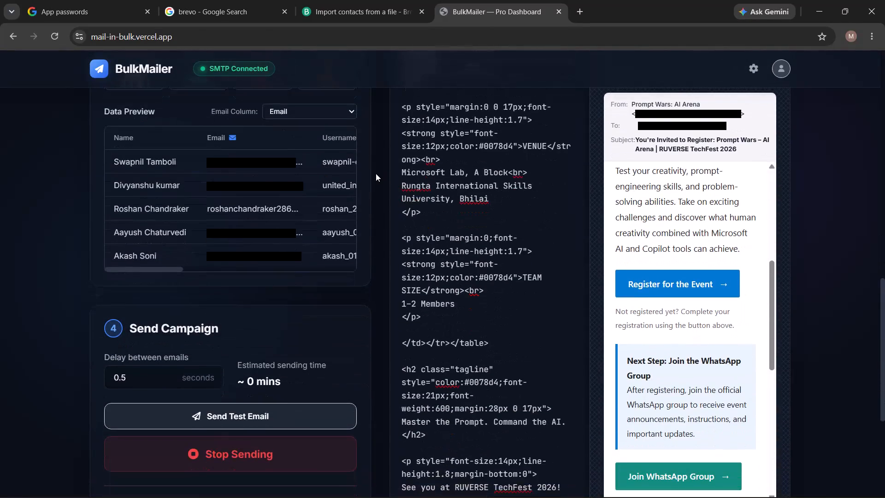
{"action": "scroll", "coordinate": [376, 173], "scroll_direction": "down", "scroll_amount": 4}
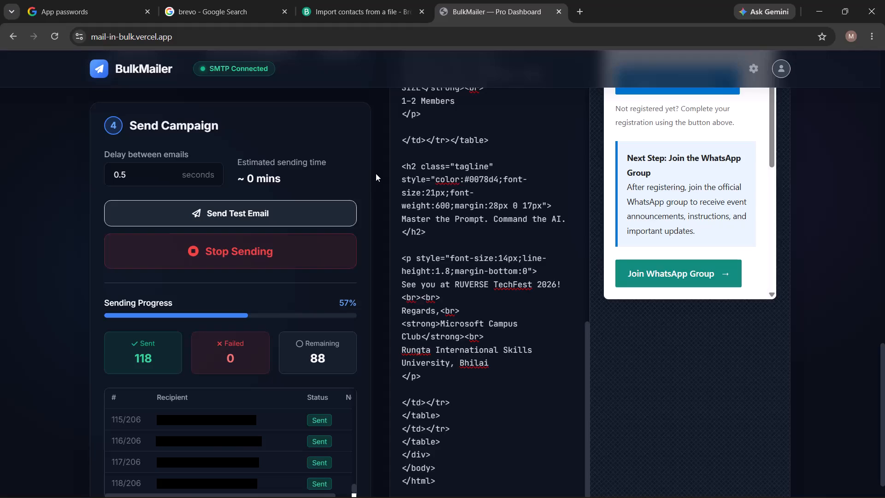
{"action": "left_click", "coordinate": [376, 173]}
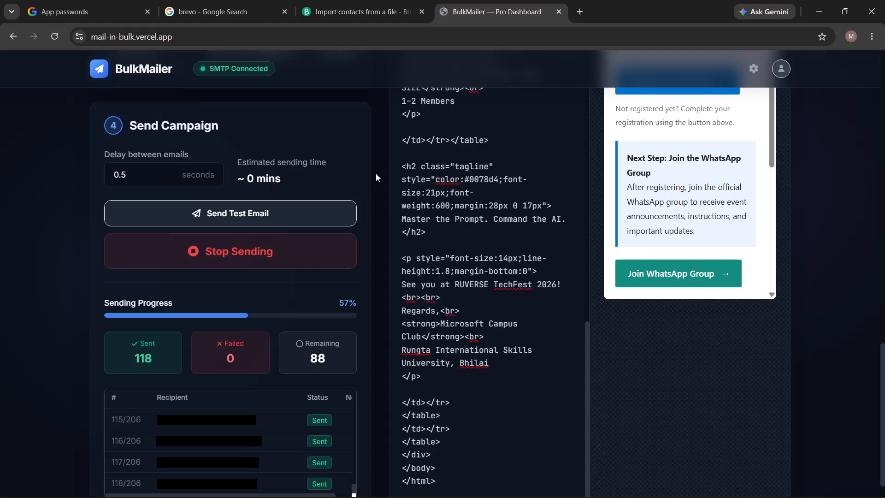
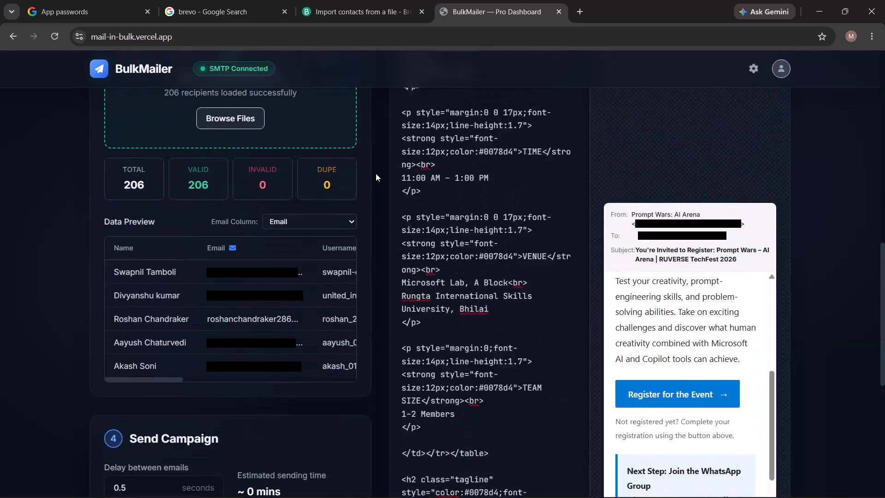
Review the campaign's setup and sending progress, and look through the recipient delivery log from the first entry to the latest.
{"action": "scroll", "coordinate": [376, 173], "scroll_direction": "down", "scroll_amount": 2}
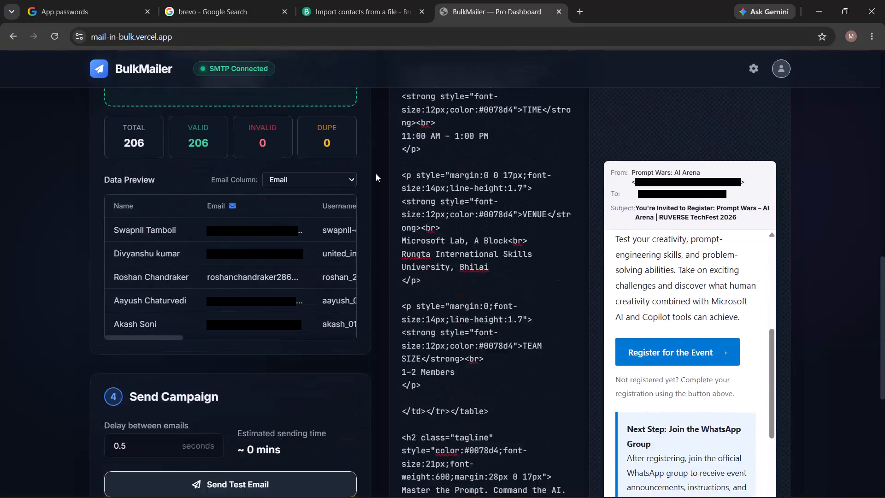
{"action": "scroll", "coordinate": [376, 173], "scroll_direction": "down", "scroll_amount": 4}
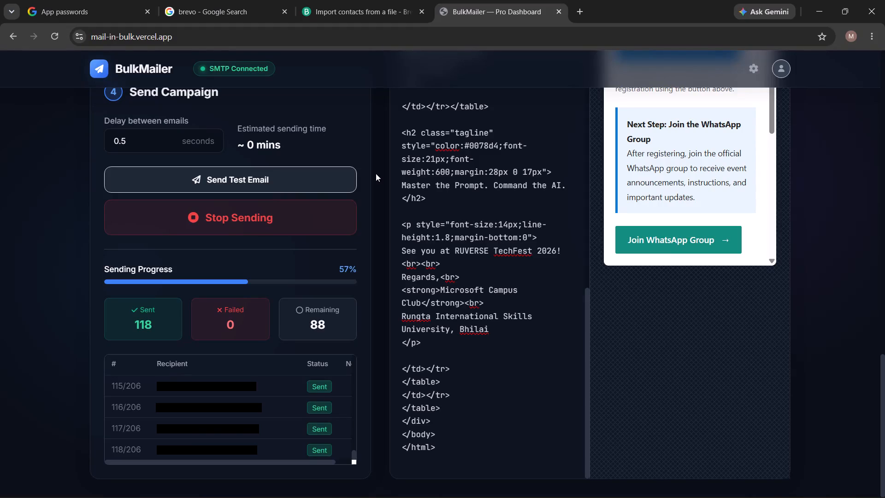
{"action": "scroll", "coordinate": [377, 183], "scroll_direction": "up", "scroll_amount": 7}
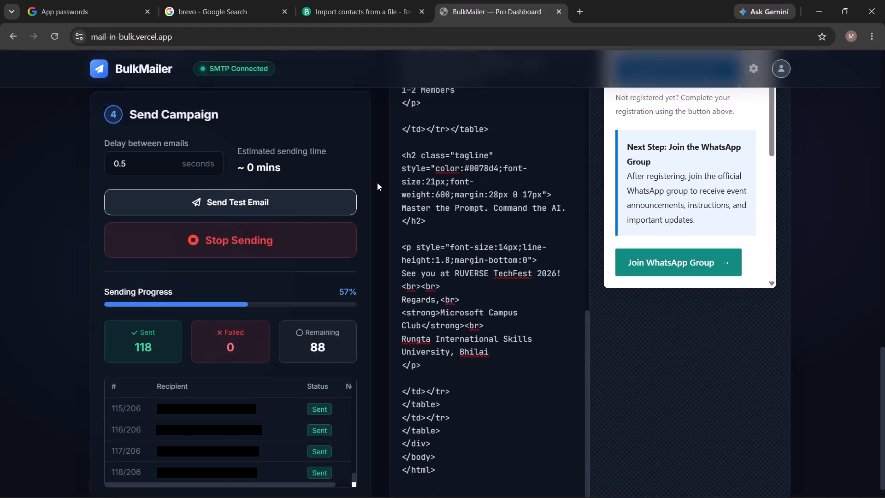
{"action": "scroll", "coordinate": [377, 183], "scroll_direction": "down", "scroll_amount": 3}
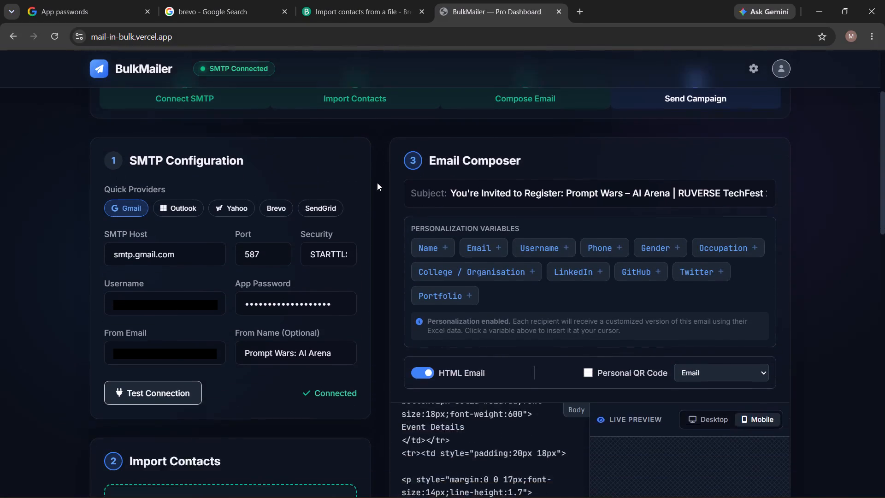
{"action": "scroll", "coordinate": [377, 183], "scroll_direction": "down", "scroll_amount": 1}
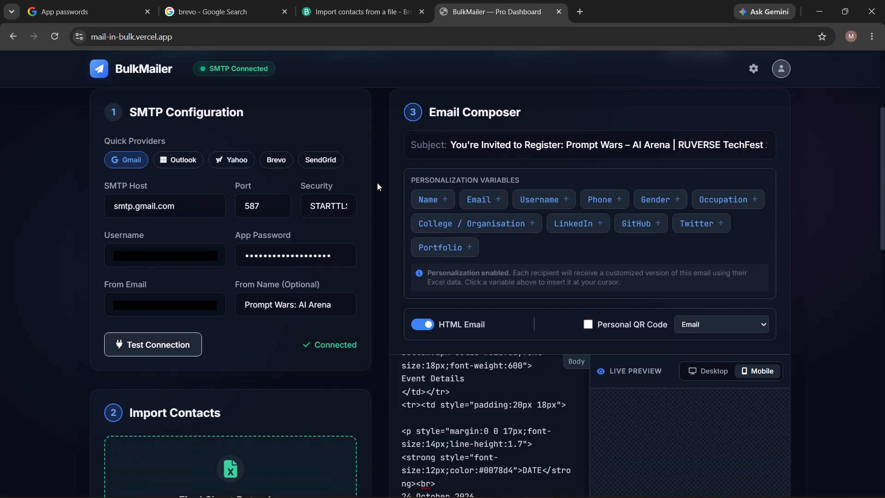
{"action": "scroll", "coordinate": [377, 183], "scroll_direction": "down", "scroll_amount": 6}
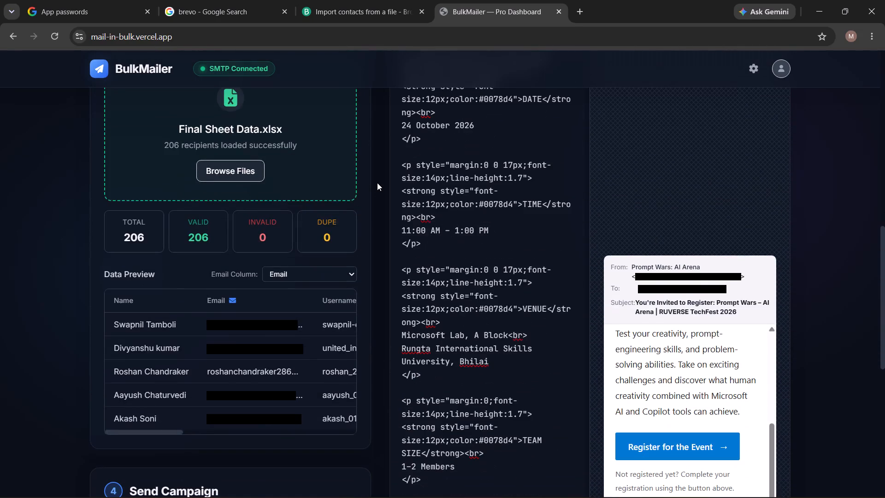
{"action": "scroll", "coordinate": [377, 183], "scroll_direction": "down", "scroll_amount": 5}
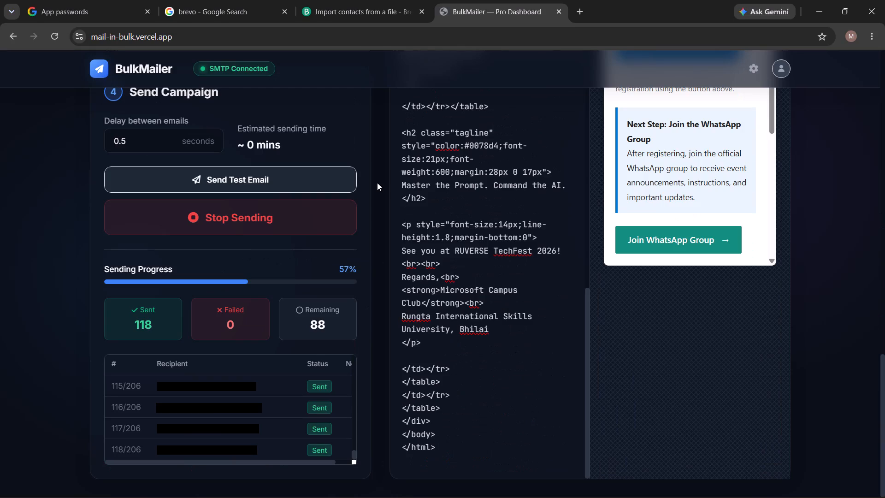
{"action": "scroll", "coordinate": [239, 421], "scroll_direction": "down", "scroll_amount": 4}
{"action": "scroll", "coordinate": [239, 421], "scroll_direction": "up", "scroll_amount": 16}
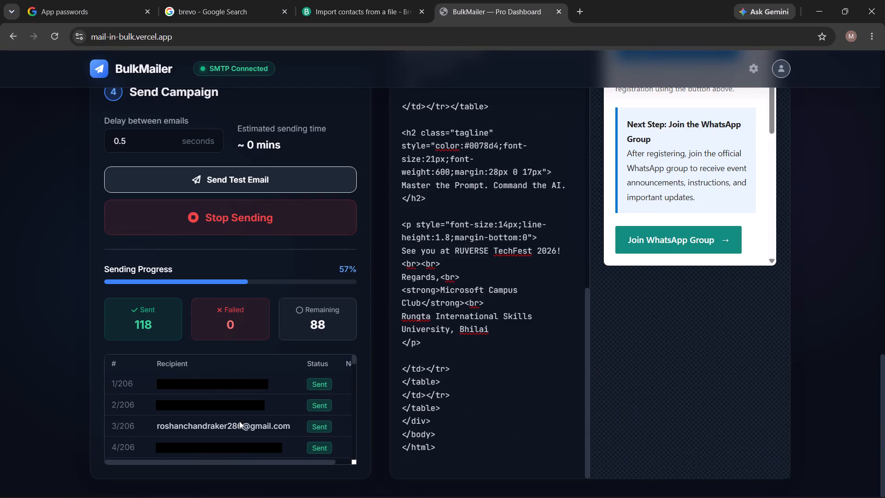
{"action": "scroll", "coordinate": [239, 421], "scroll_direction": "down", "scroll_amount": 20}
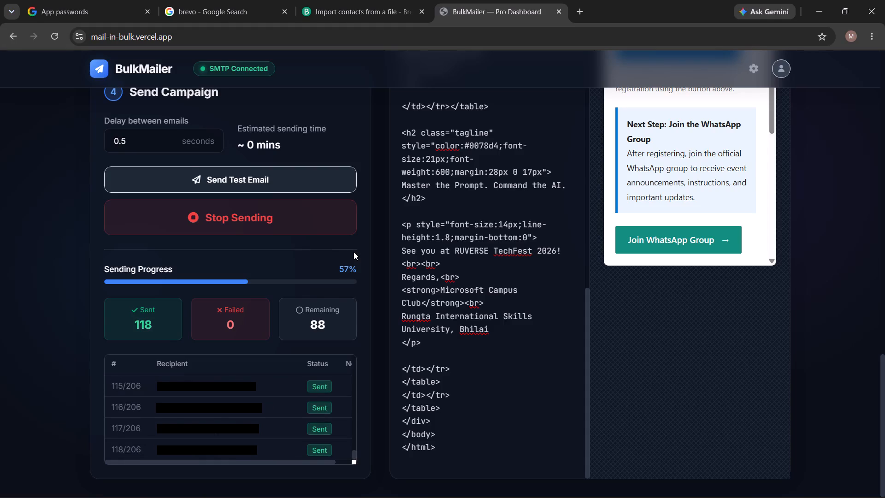
{"action": "scroll", "coordinate": [354, 252], "scroll_direction": "up", "scroll_amount": 1}
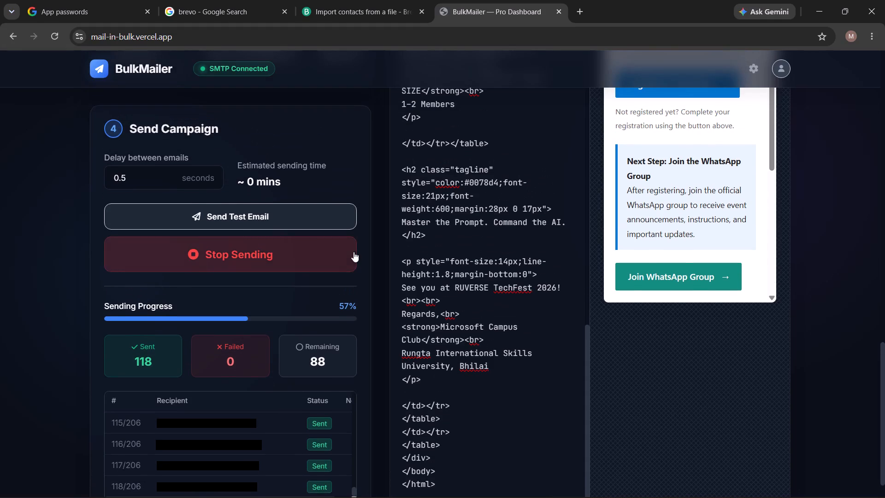
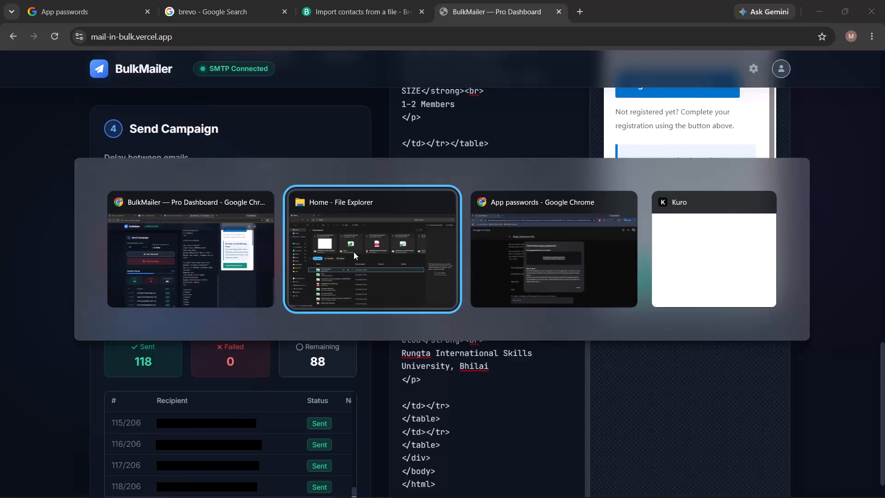
Switch to File Explorer, open the demo workbook from the recommended files to view its contents, and close it again.
{"action": "key", "text": "alt+Tab"}
{"action": "key", "text": "alt+Tab"}
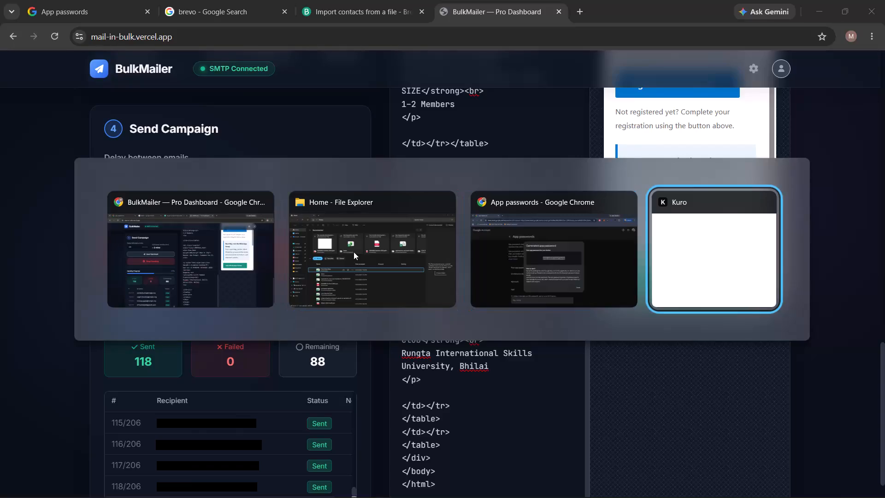
{"action": "key", "text": "alt+Tab"}
{"action": "key", "text": "alt+Tab"}
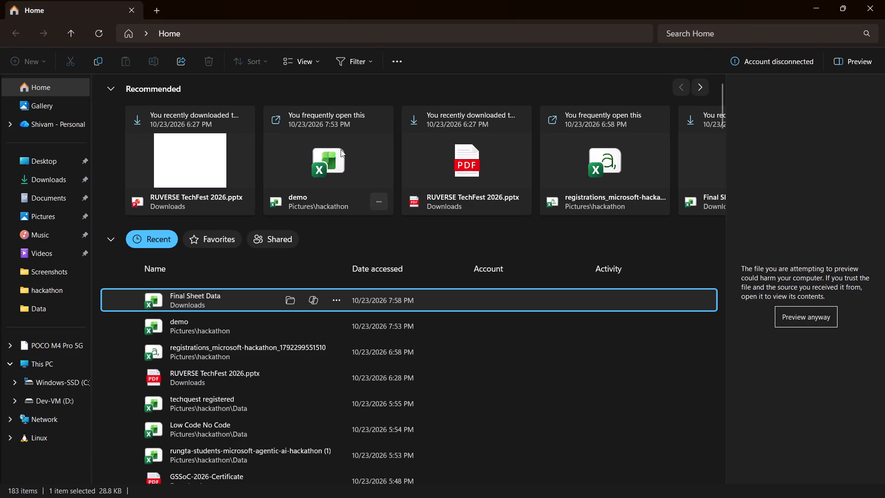
{"action": "double_click", "coordinate": [336, 153]}
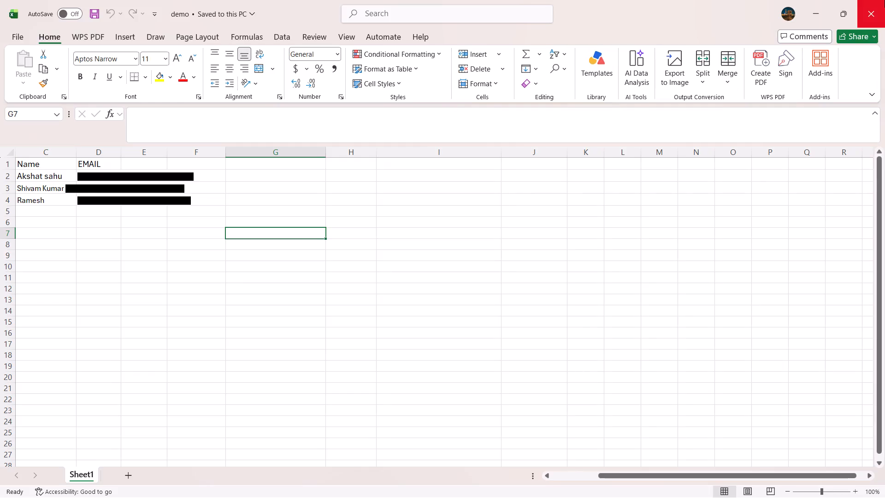
{"action": "left_click", "coordinate": [884, 0]}
Open the Final Sheet Data workbook from the recent files.
{"action": "double_click", "coordinate": [260, 333]}
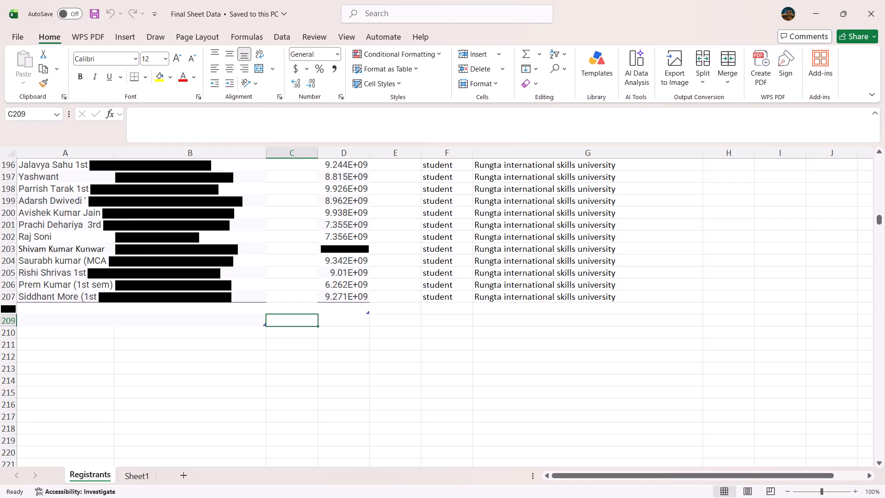
Return to the BulkMailer dashboard in Chrome and check the campaign's sending progress and recipient delivery log.
{"action": "key", "text": "alt+Tab"}
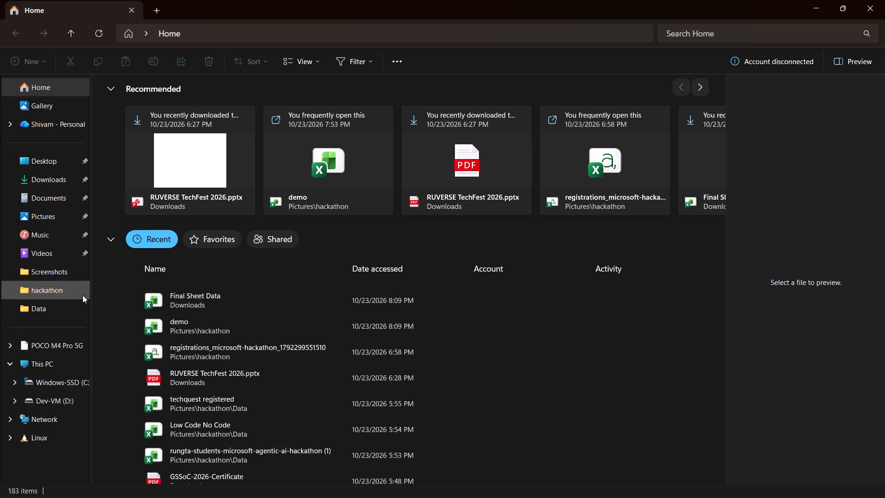
{"action": "key", "text": "alt+Tab"}
{"action": "key", "text": "alt+Tab"}
{"action": "scroll", "coordinate": [206, 324], "scroll_direction": "down", "scroll_amount": 3}
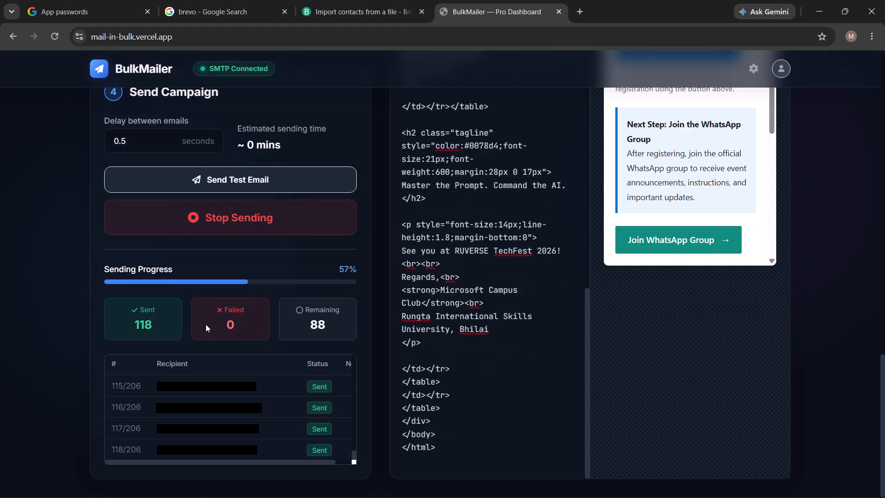
{"action": "scroll", "coordinate": [206, 324], "scroll_direction": "down", "scroll_amount": 2}
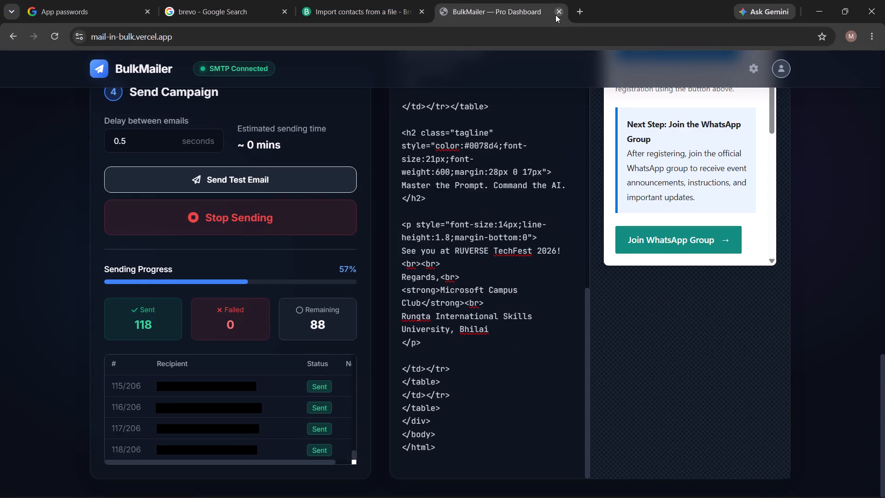
Close the BulkMailer page, the Chrome window and the File Explorer window.
{"action": "left_click", "coordinate": [555, 15]}
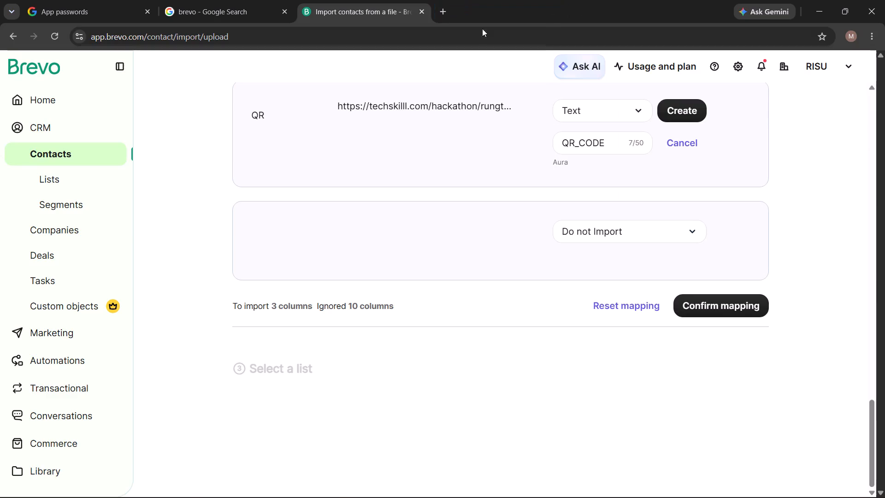
{"action": "left_click", "coordinate": [884, 0]}
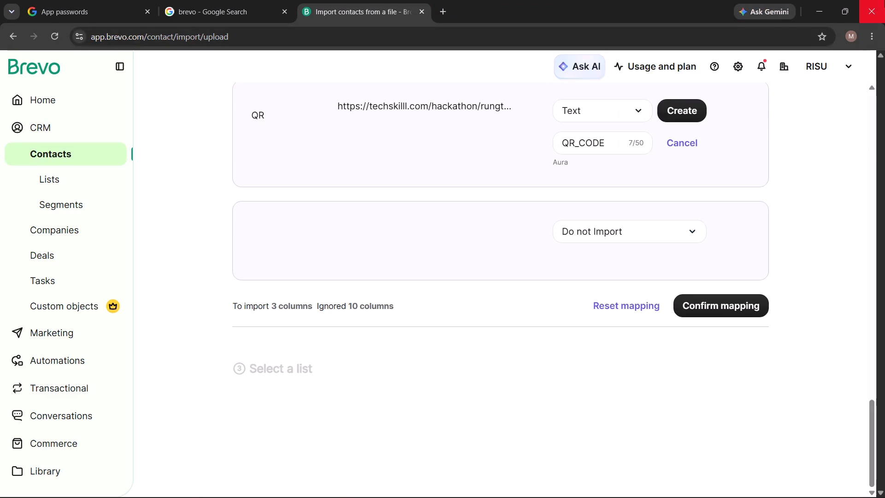
{"action": "left_click", "coordinate": [884, 0]}
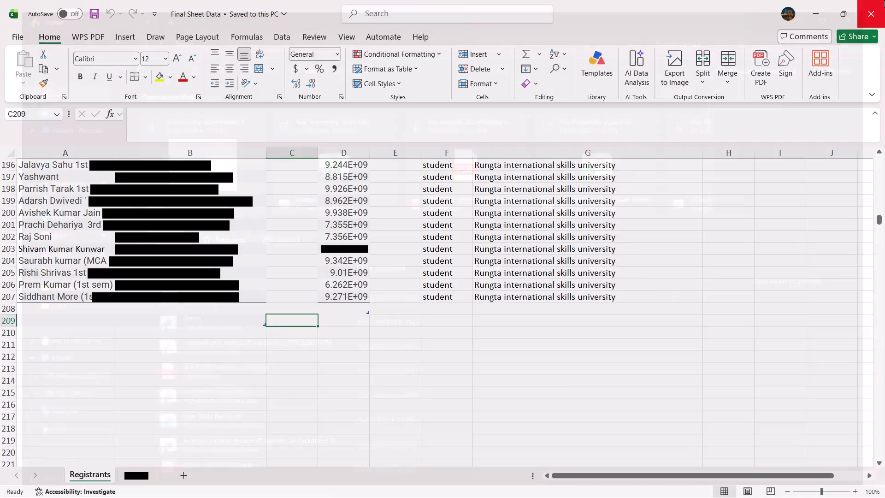
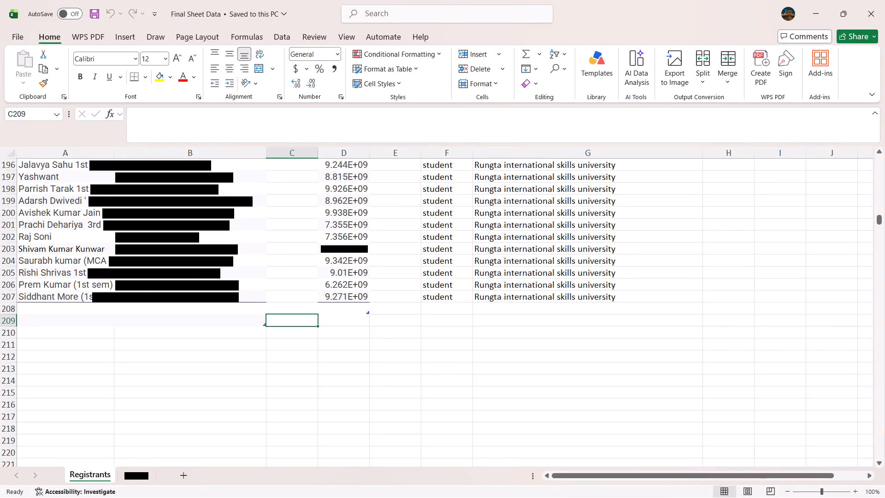
Search the Registrants sheet for "aman" and go through the matches as far as row 194.
{"action": "key", "text": "ctrl+f"}
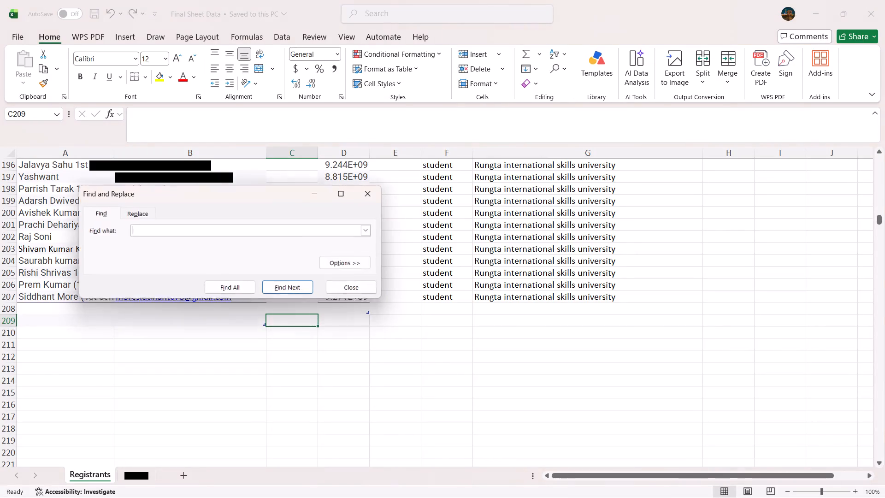
{"action": "type", "text": "aman'"}
{"action": "key", "text": "BackSpace"}
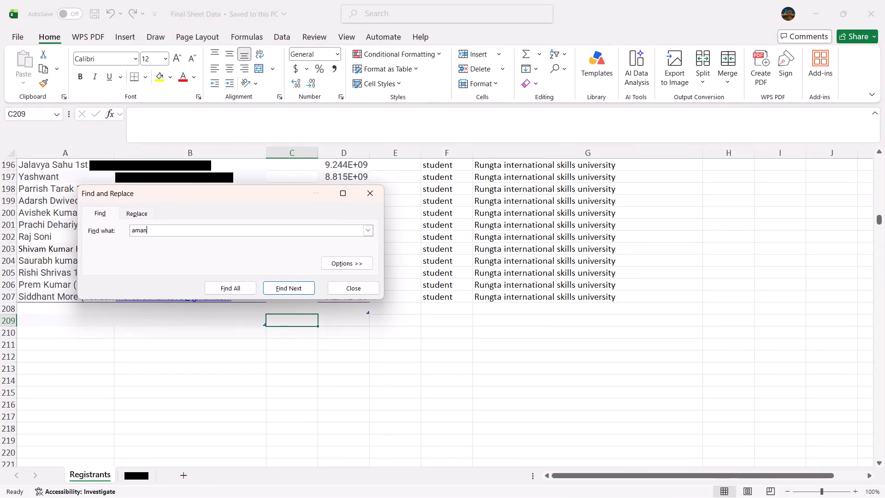
{"action": "key", "text": "Return"}
{"action": "key", "text": "Return"}
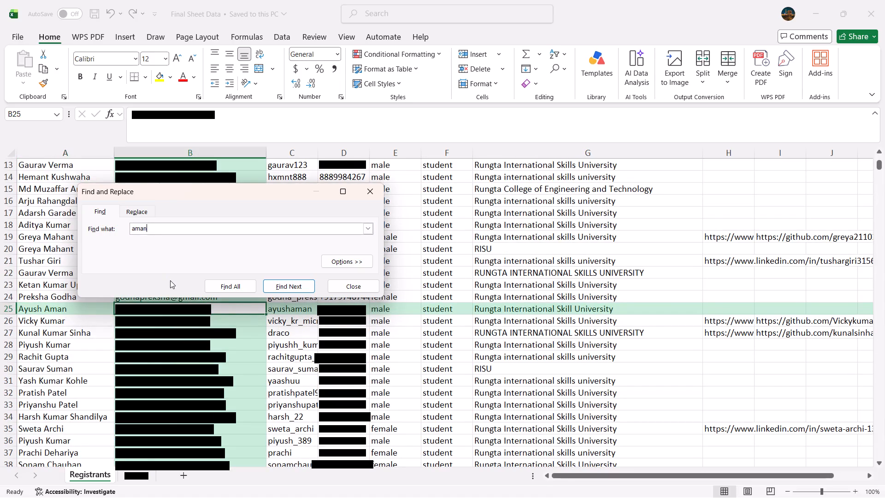
{"action": "key", "text": "Return"}
{"action": "key", "text": "Return"}
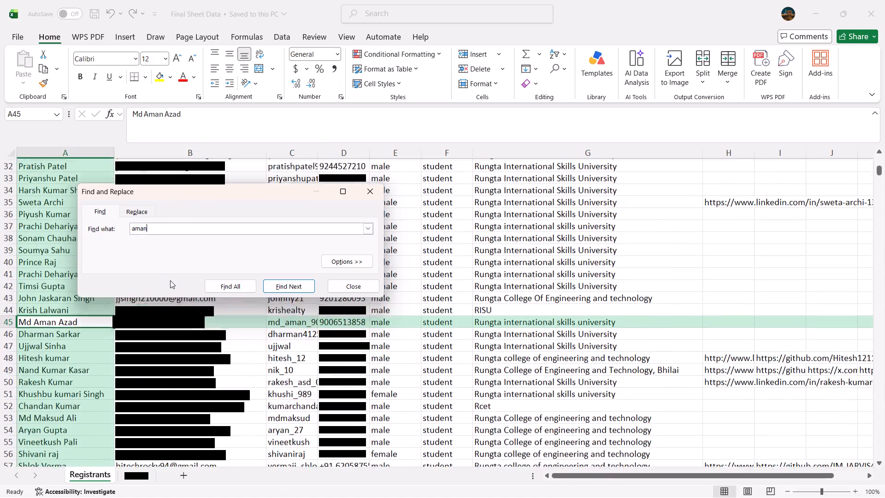
{"action": "key", "text": "Return"}
{"action": "key", "text": "Return"}
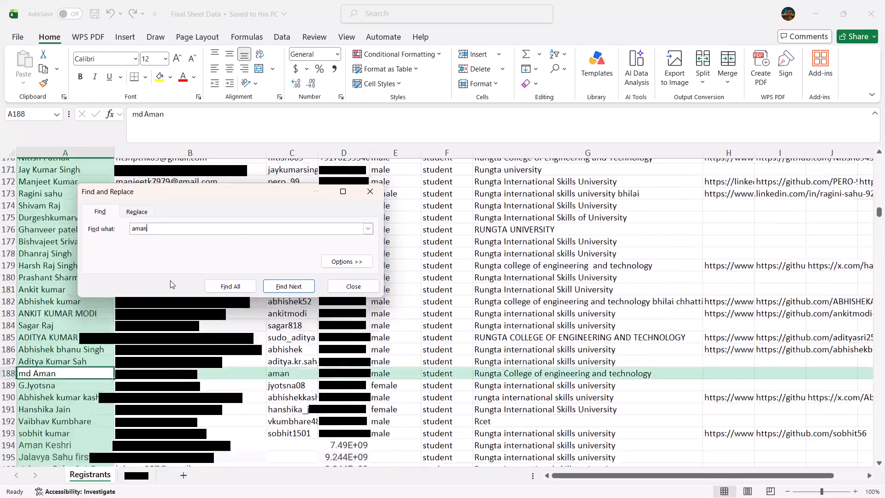
{"action": "key", "text": "Return"}
{"action": "key", "text": "Return"}
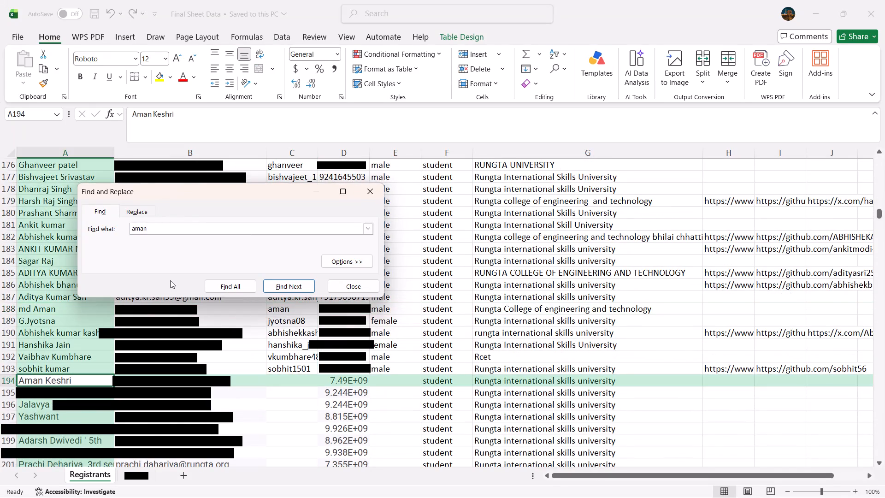
Set the font colour of the row 194 registrant entry, columns A to K, to red.
{"action": "left_click", "coordinate": [35, 383]}
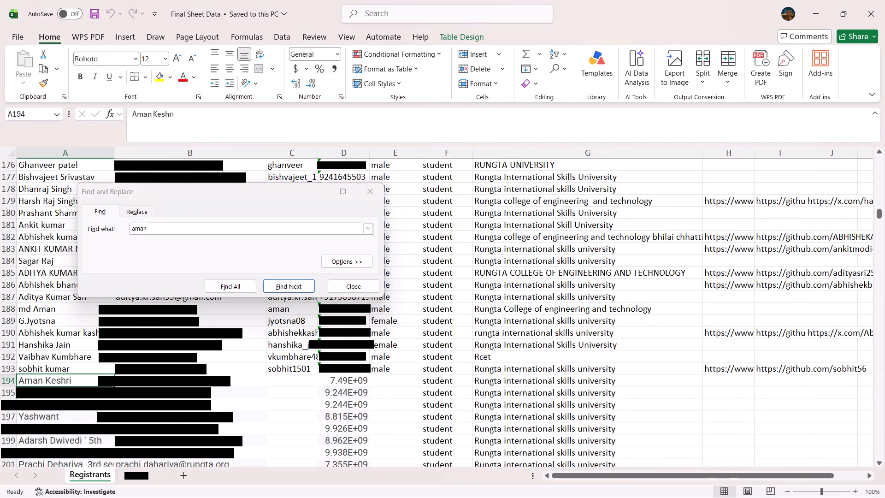
{"action": "key", "text": "shift+Right"}
{"action": "key", "text": "shift+Right"}
{"action": "key", "text": "shift+Right"}
{"action": "key", "text": "shift+Right"}
{"action": "key", "text": "shift+Right"}
{"action": "key", "text": "shift+Right"}
{"action": "key", "text": "shift+Right"}
{"action": "key", "text": "shift+Right"}
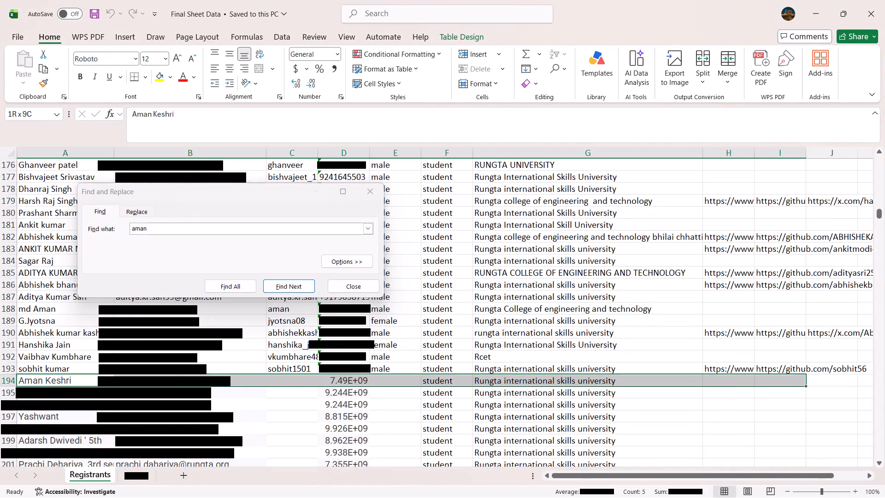
{"action": "key", "text": "shift+Right"}
{"action": "key", "text": "shift+Right"}
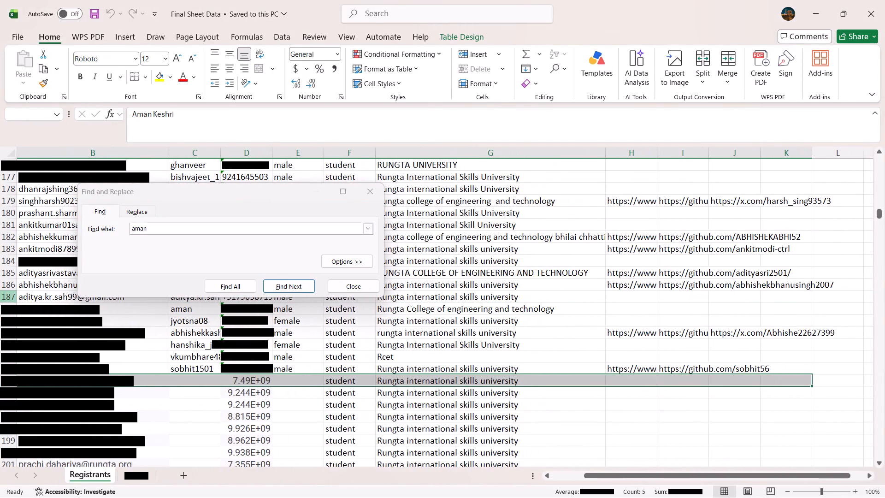
{"action": "left_click", "coordinate": [181, 73]}
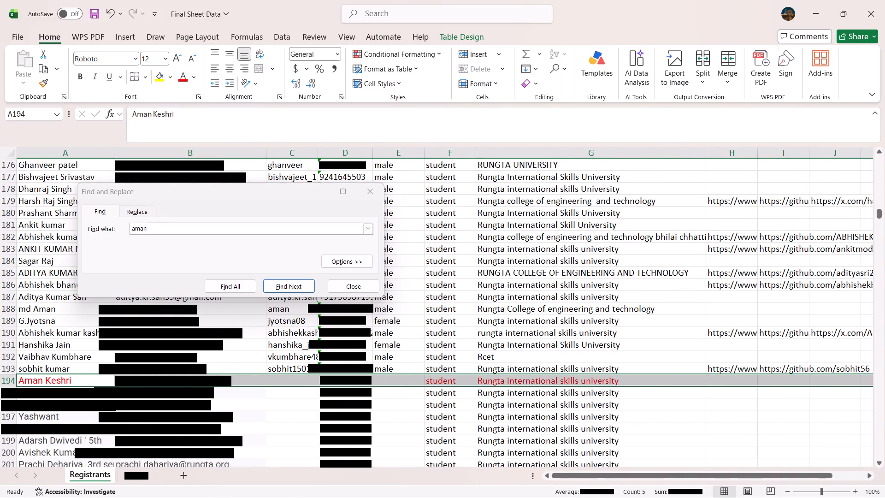
{"action": "left_click", "coordinate": [243, 386]}
Repeat the "aman" search to look for further matching registrants.
{"action": "left_click", "coordinate": [233, 231]}
{"action": "key", "text": "Return"}
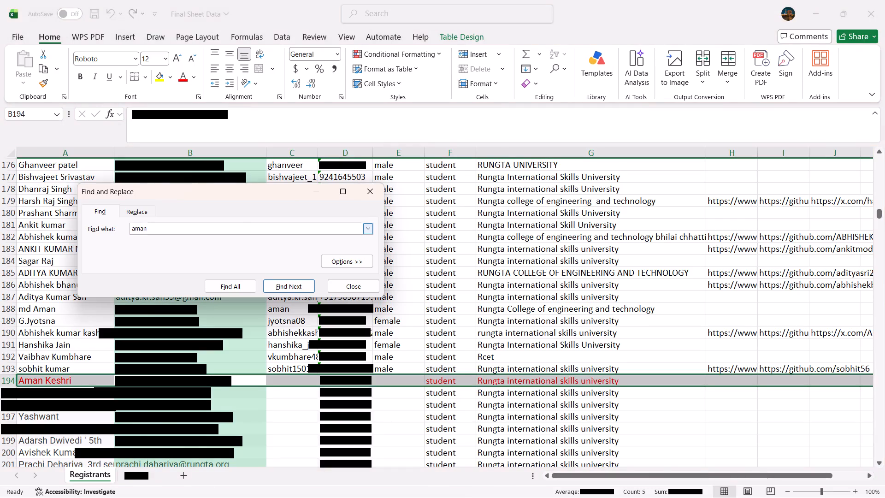
{"action": "key", "text": "Return"}
{"action": "key", "text": "Return"}
{"action": "key", "text": "Return"}
{"action": "key", "text": "Return"}
{"action": "scroll", "coordinate": [233, 231], "scroll_direction": "up", "scroll_amount": 2}
{"action": "scroll", "coordinate": [511, 237], "scroll_direction": "up", "scroll_amount": 9}
{"action": "key", "text": "Return"}
{"action": "key", "text": "Return"}
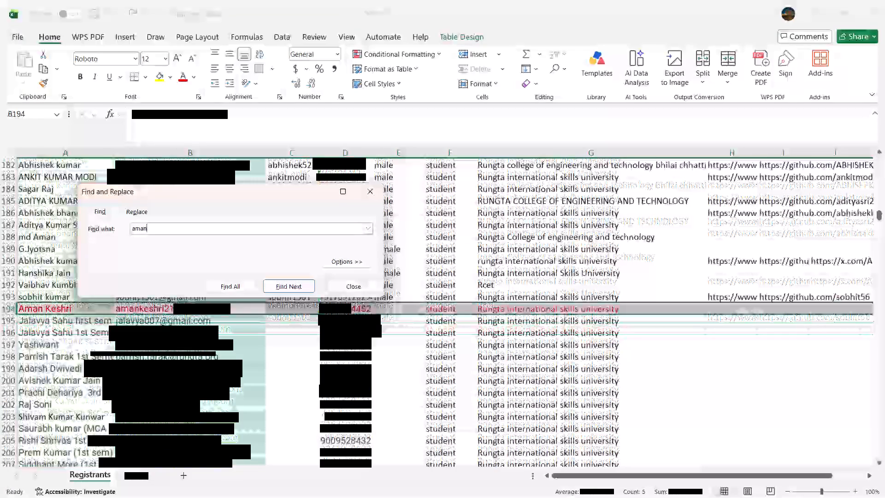
Search for "ayush" instead, and close the search.
{"action": "key", "text": "ctrl+a"}
{"action": "type", "text": "ayush"}
{"action": "key", "text": "Return"}
{"action": "key", "text": "Return"}
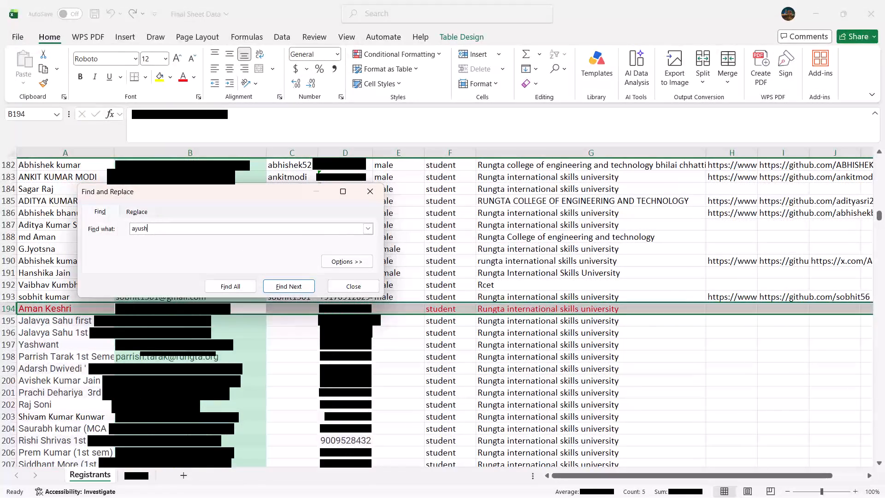
{"action": "left_click", "coordinate": [371, 194]}
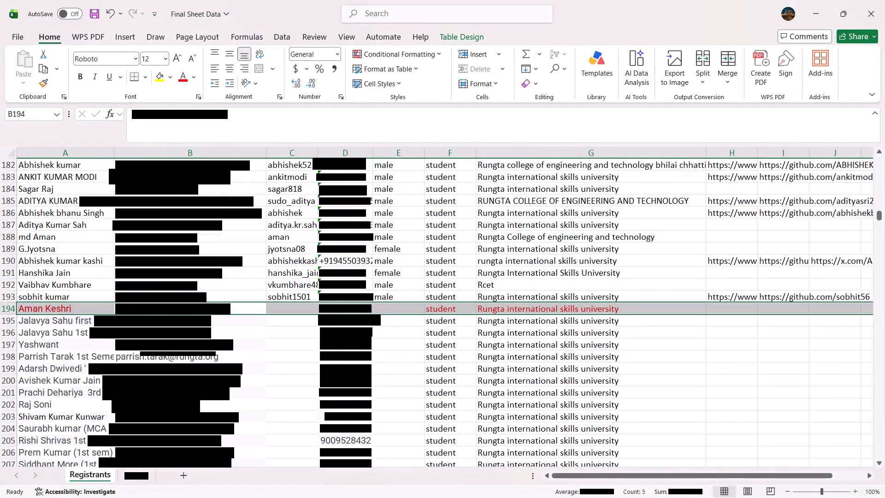
Search the whole Registrants sheet for "aman" again, as far as the match in row 25.
{"action": "left_click", "coordinate": [367, 240]}
{"action": "key", "text": "ctrl+f"}
{"action": "type", "text": "aman"}
{"action": "key", "text": "Return"}
{"action": "key", "text": "Return"}
{"action": "key", "text": "Return"}
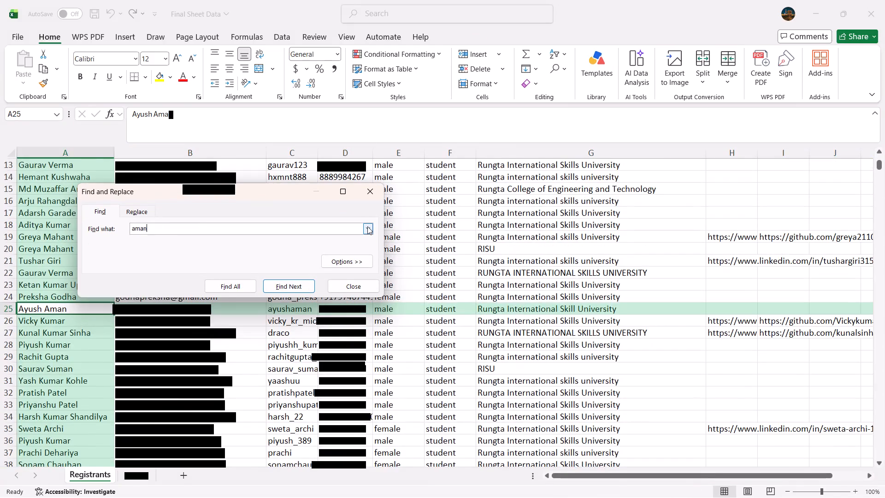
Close the search and set the font colour of the row 25 registrant entry, columns A to J, to red.
{"action": "left_click", "coordinate": [59, 312]}
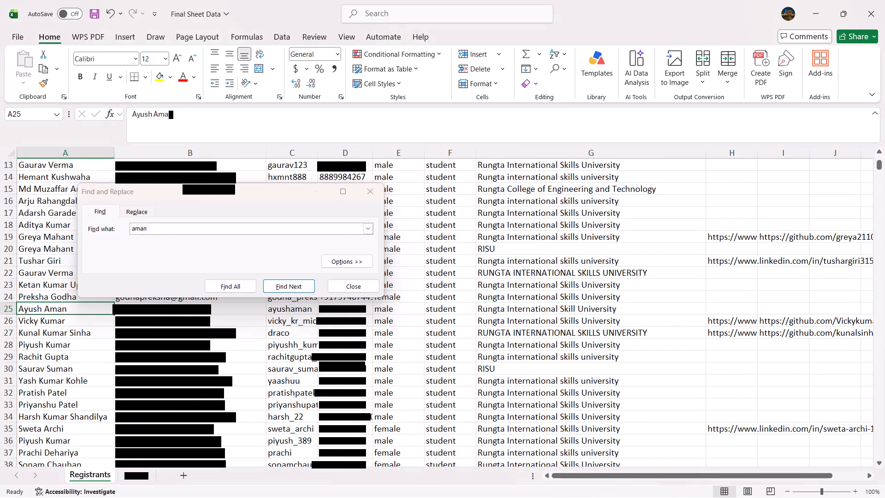
{"action": "left_click", "coordinate": [373, 197]}
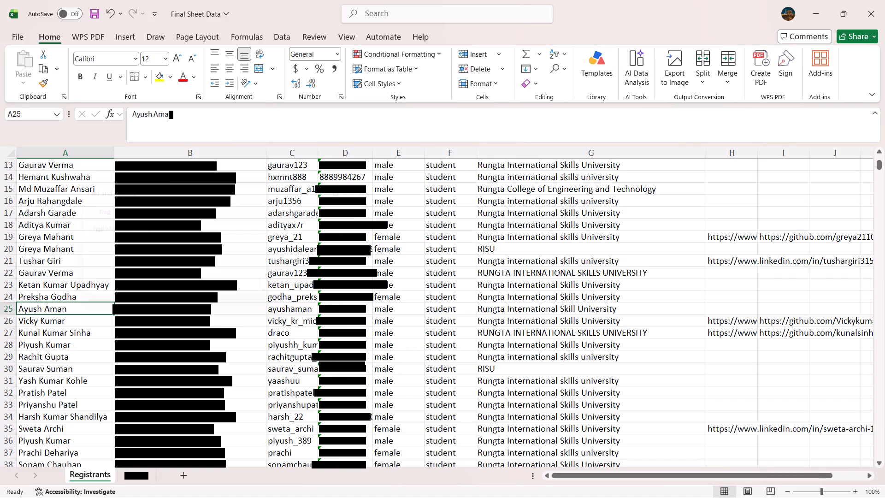
{"action": "key", "text": "shift+Right"}
{"action": "key", "text": "shift+Right"}
{"action": "key", "text": "shift+Right"}
{"action": "key", "text": "shift+Right"}
{"action": "key", "text": "shift+Right"}
{"action": "key", "text": "shift+Right"}
{"action": "key", "text": "shift+Right"}
{"action": "key", "text": "shift+Right"}
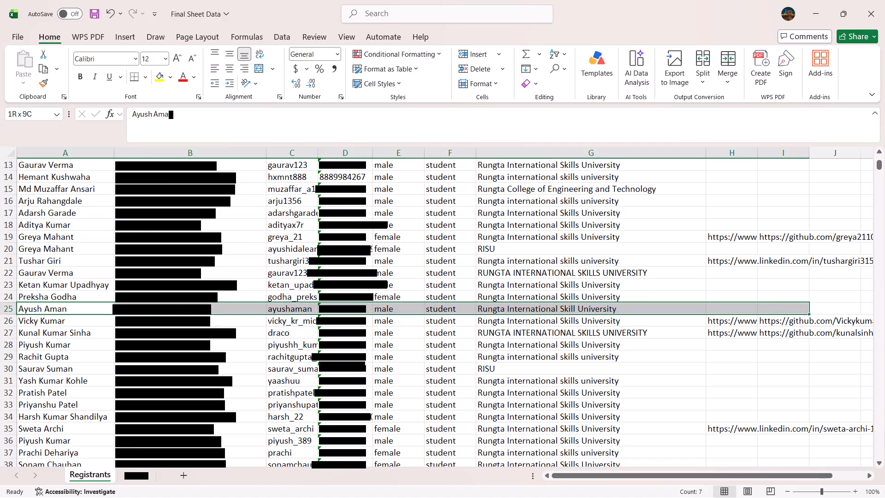
{"action": "key", "text": "shift+Right"}
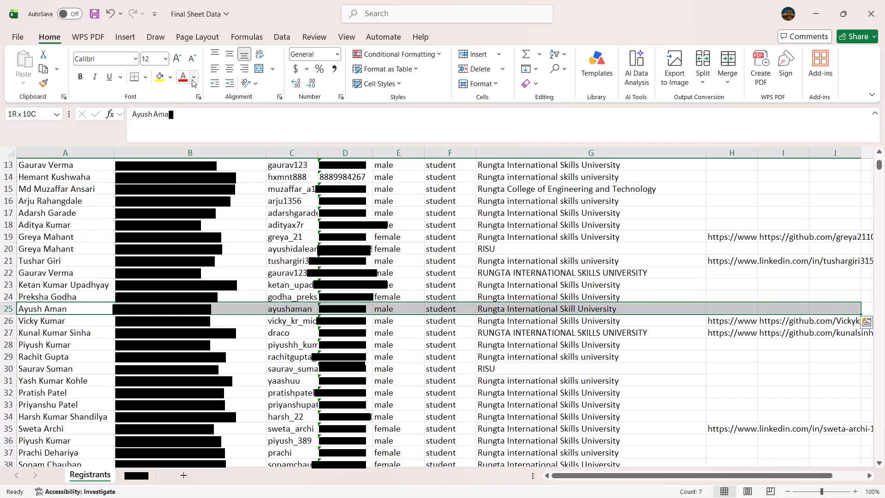
{"action": "left_click", "coordinate": [182, 77]}
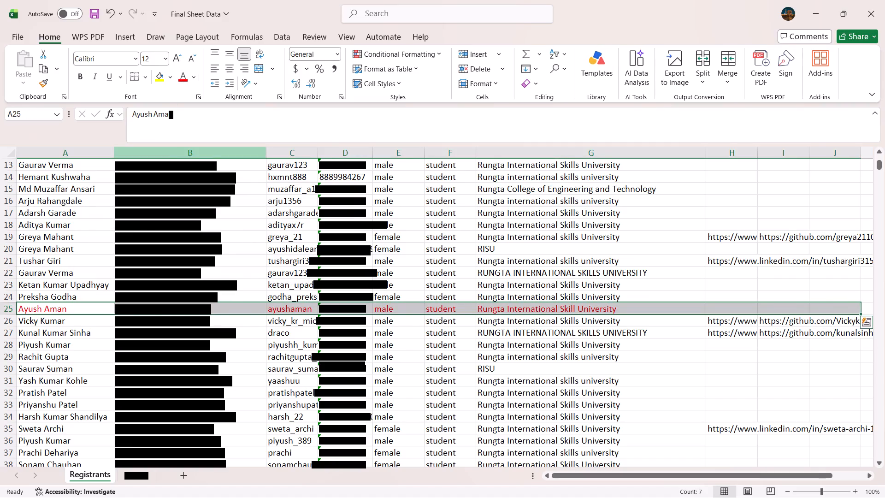
{"action": "left_click", "coordinate": [193, 322]}
{"action": "left_click", "coordinate": [301, 322]}
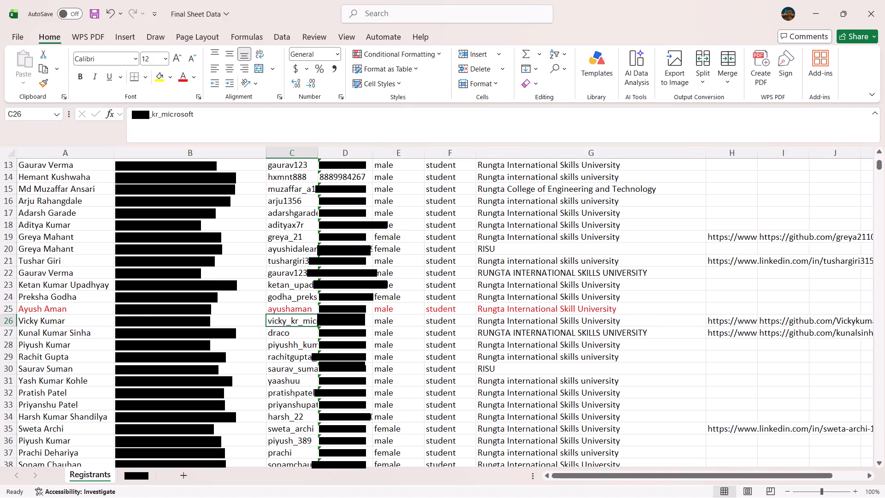
AutoFit column C so its width matches the longest username.
{"action": "double_click", "coordinate": [316, 152]}
{"action": "left_click", "coordinate": [390, 281]}
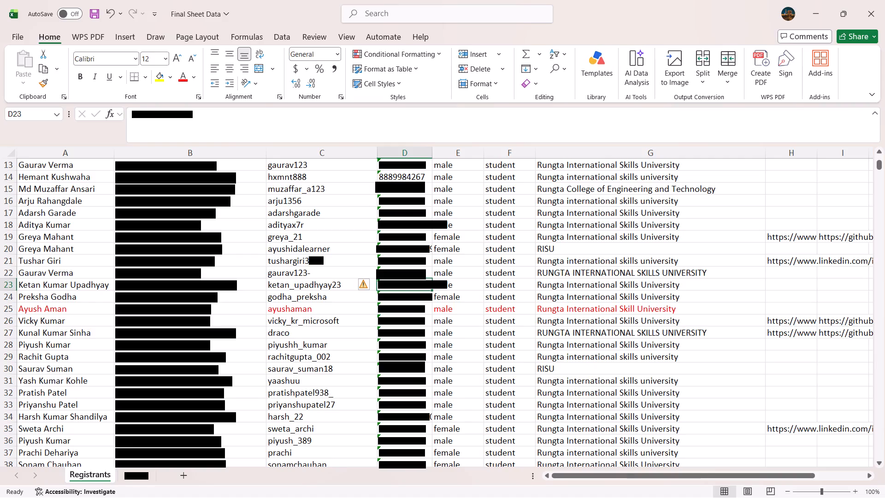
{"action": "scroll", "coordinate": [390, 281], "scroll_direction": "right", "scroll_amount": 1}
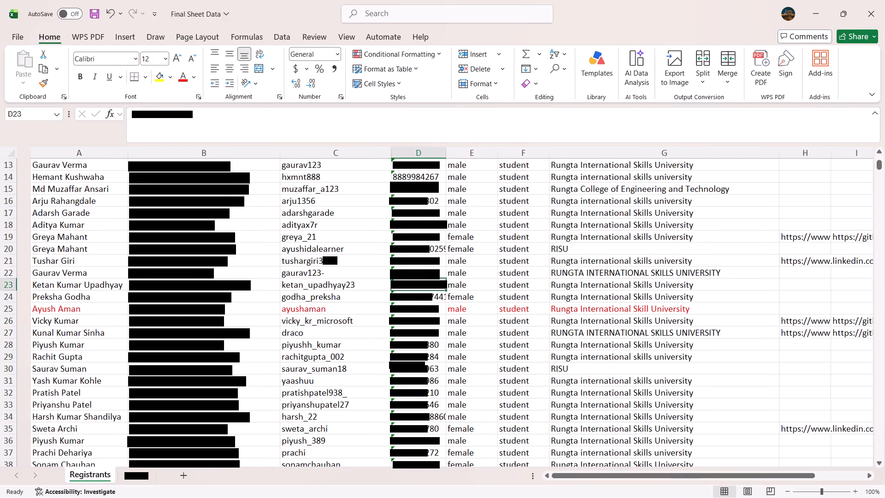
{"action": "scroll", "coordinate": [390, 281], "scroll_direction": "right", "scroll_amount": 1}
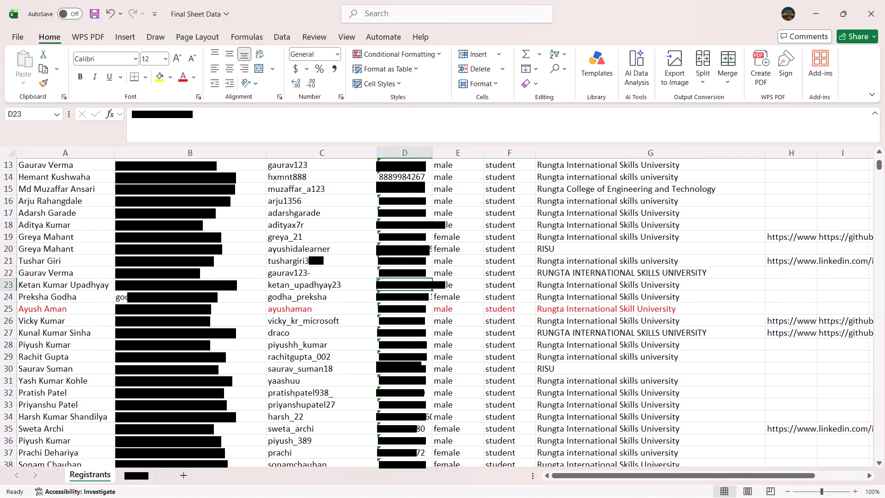